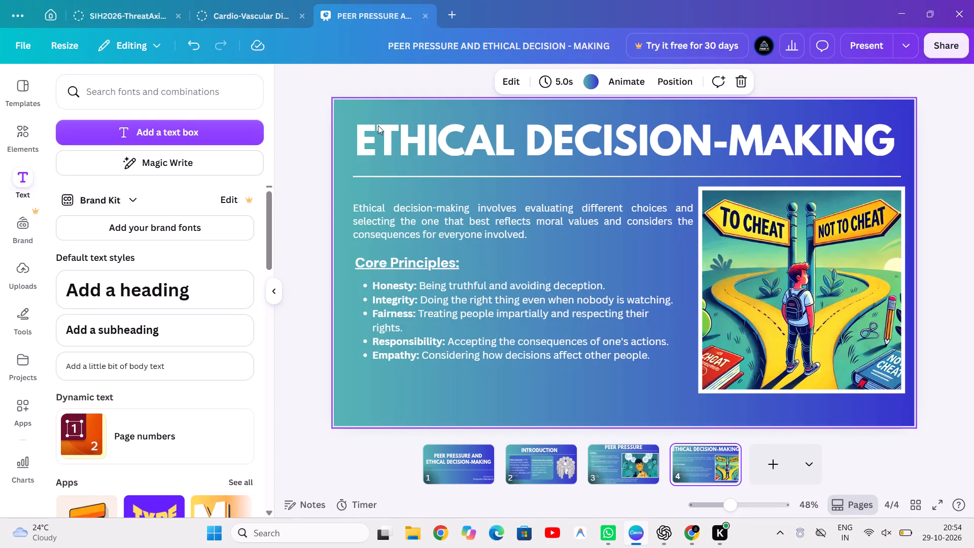
Add a fifth slide and insert a heading reading "PEER PRESSURE AND ETHICAL DILLEMAS".
left_click(763, 455)
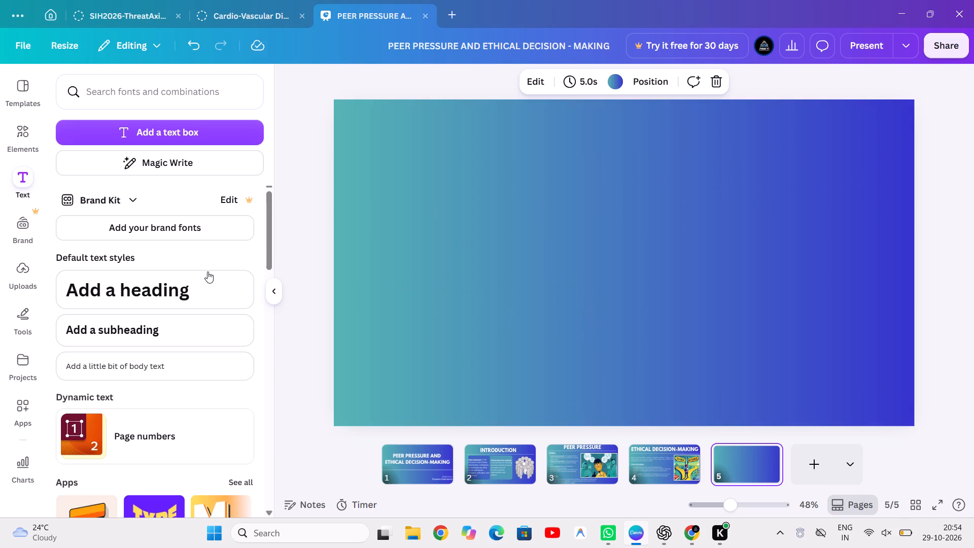
left_click(193, 297)
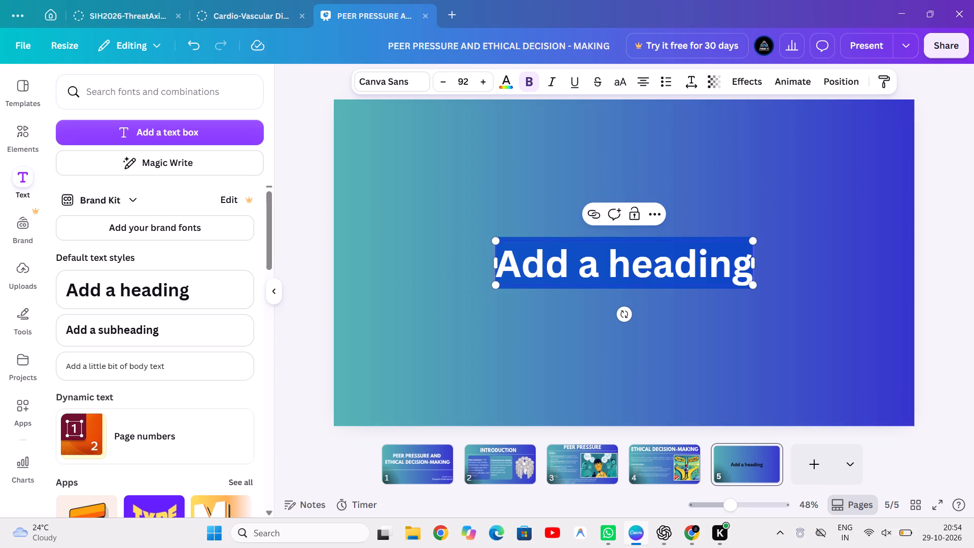
key("p")
type("EER PRESSURE")
key("space")
type("AND ETHICAL")
key("space")
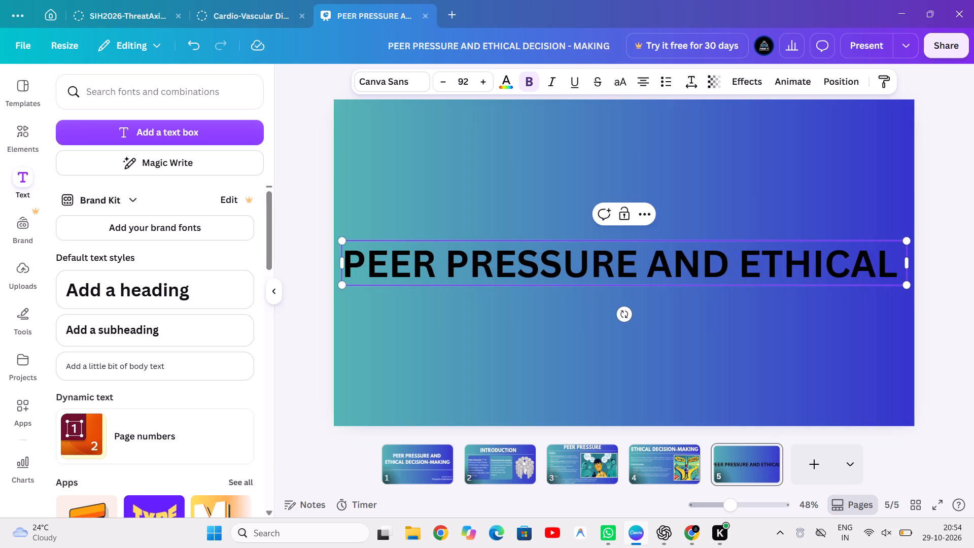
type("DILLE")
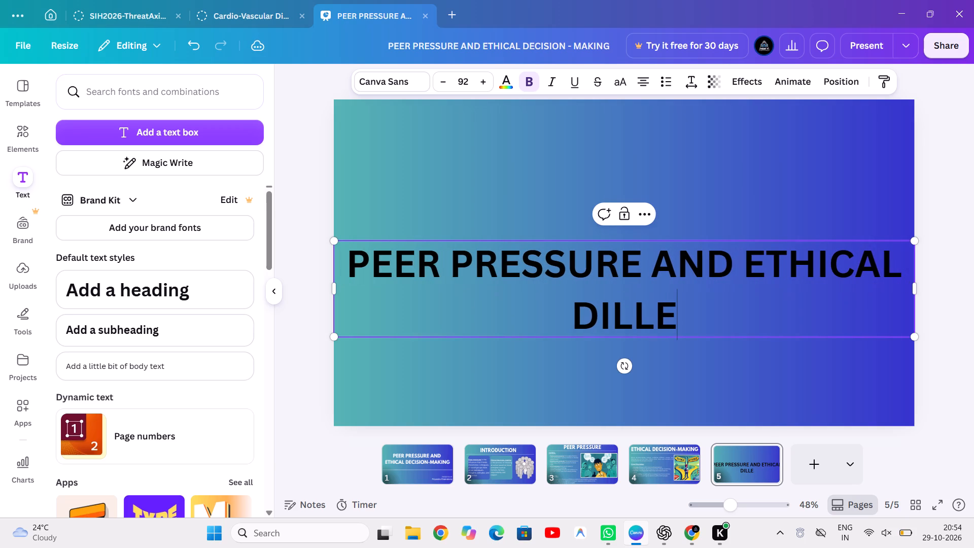
type("MAS")
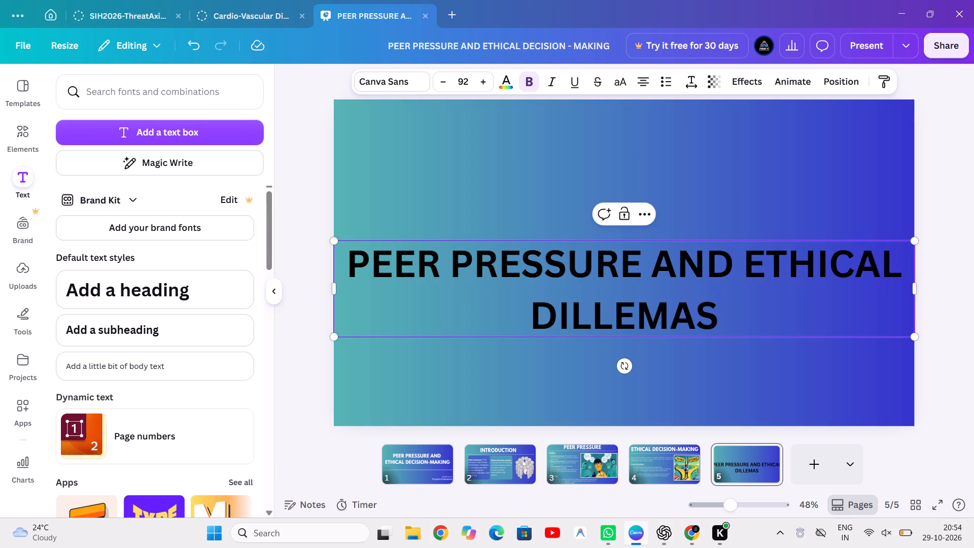
left_click(667, 542)
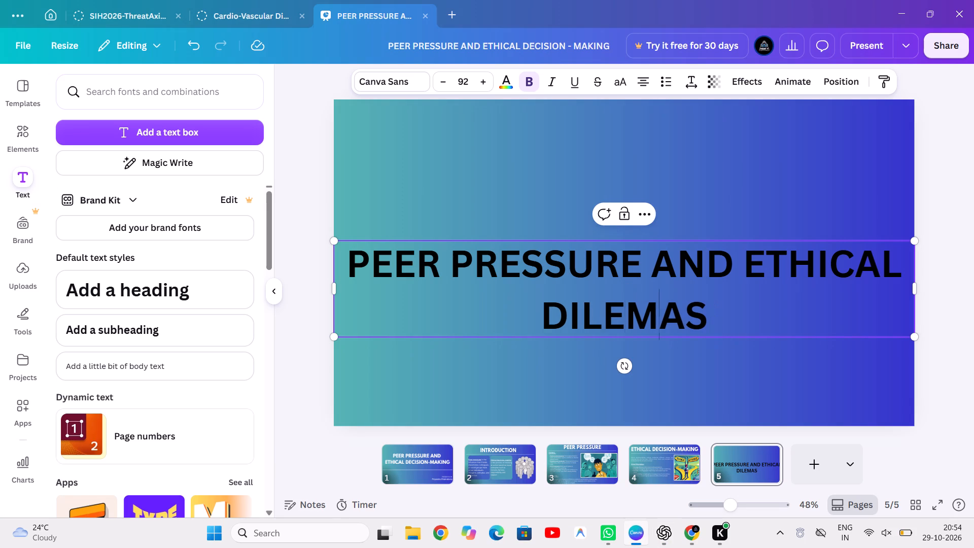
key("m")
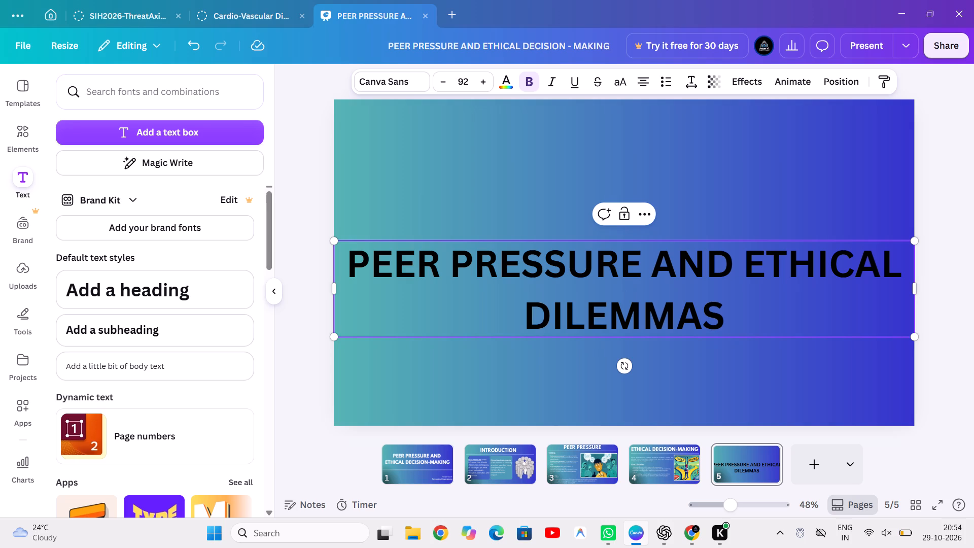
Reduce the fifth slide's heading font size to 80.
triple_click(442, 85)
triple_click(442, 85)
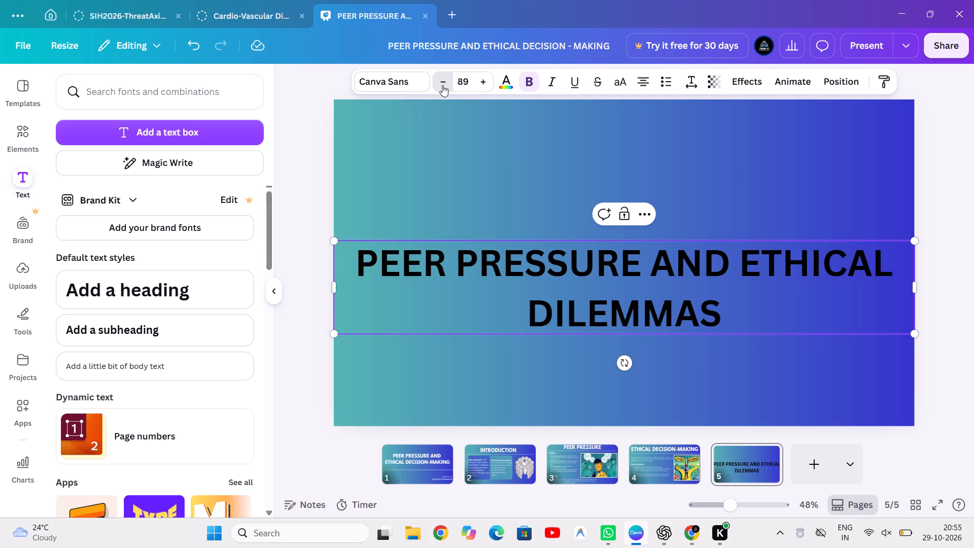
left_click(442, 85)
triple_click(446, 84)
double_click(446, 84)
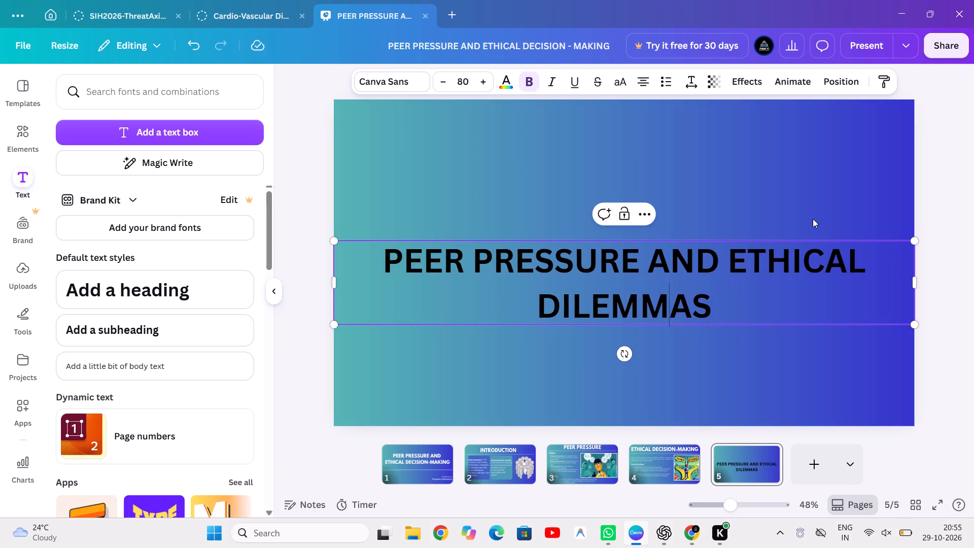
Narrow the heading's text box slightly and move it to the top of the slide, centred horizontally.
left_click_drag(919, 279, 879, 270)
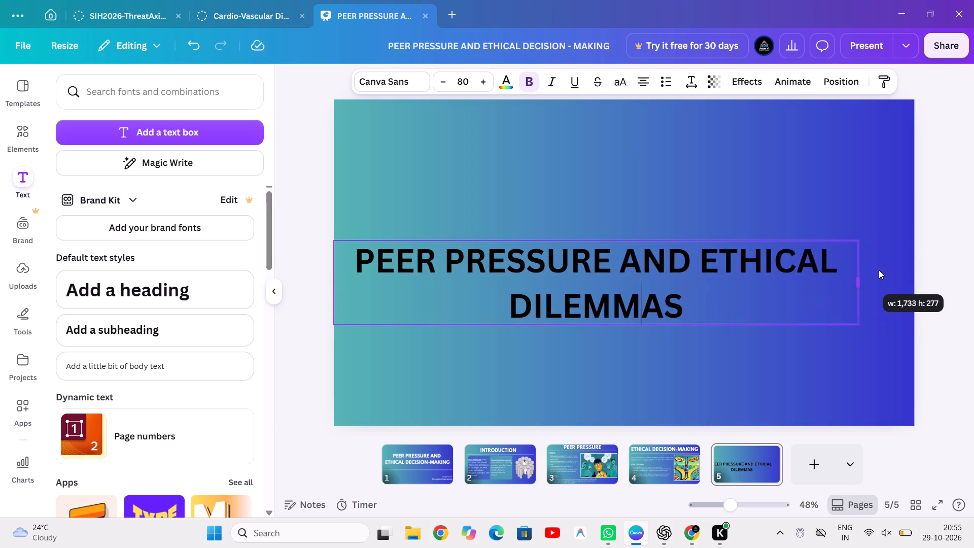
left_click_drag(879, 270, 910, 267)
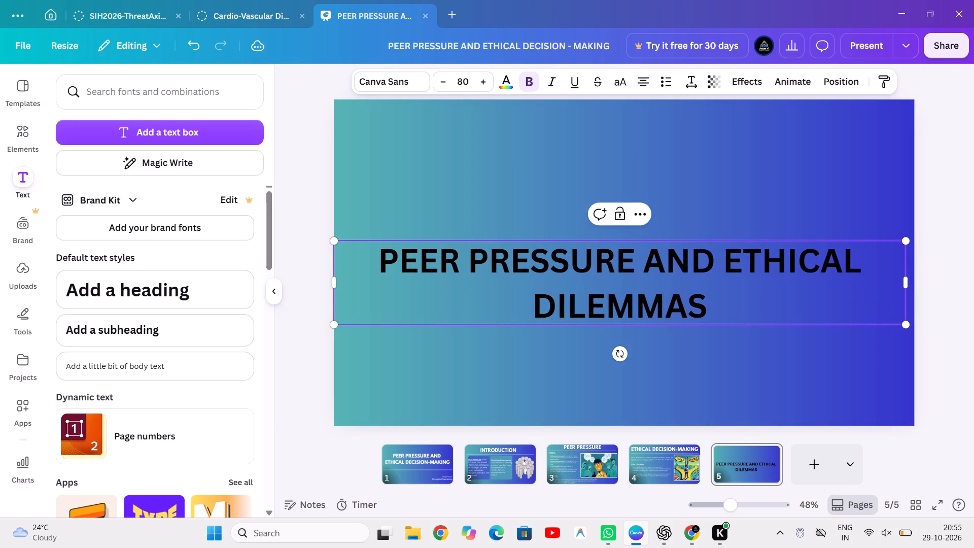
left_click_drag(736, 336, 740, 332)
left_click_drag(734, 310, 737, 191)
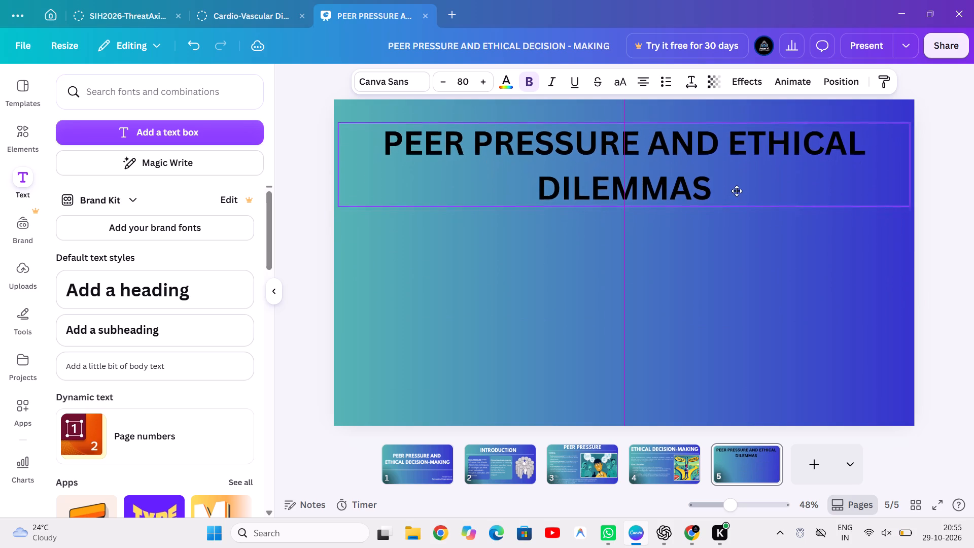
left_click_drag(737, 191, 739, 183)
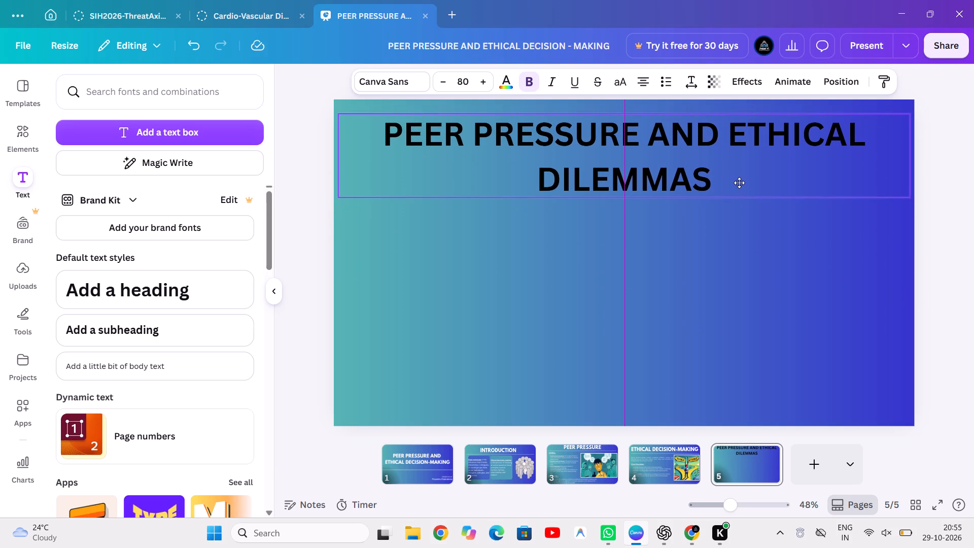
left_click_drag(739, 183, 739, 182)
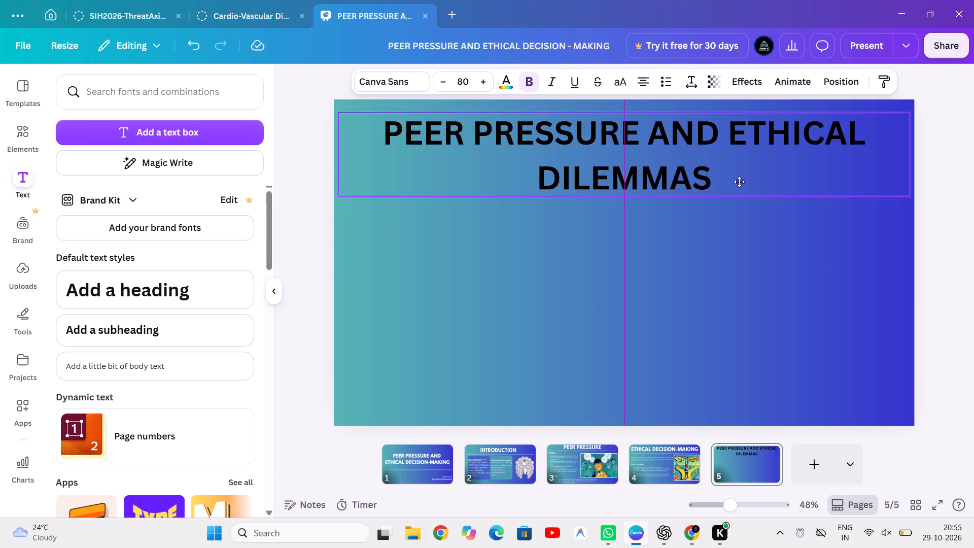
left_click_drag(739, 182, 739, 177)
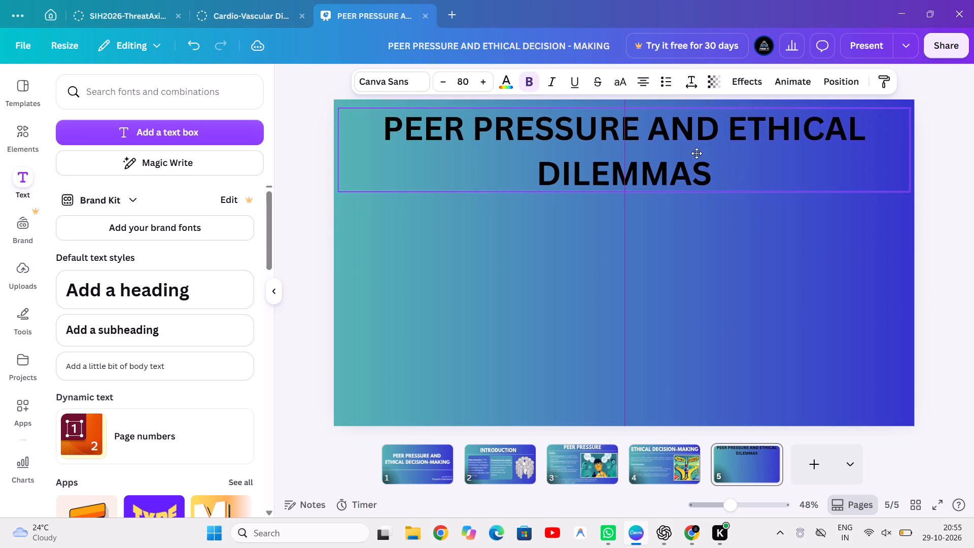
Set the heading's text colour to white.
left_click(508, 92)
left_click(507, 87)
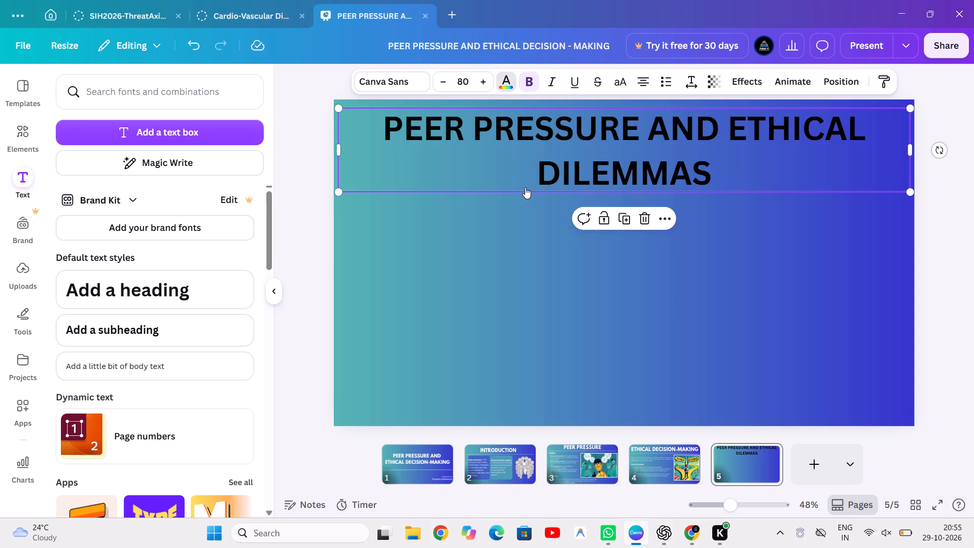
left_click(128, 180)
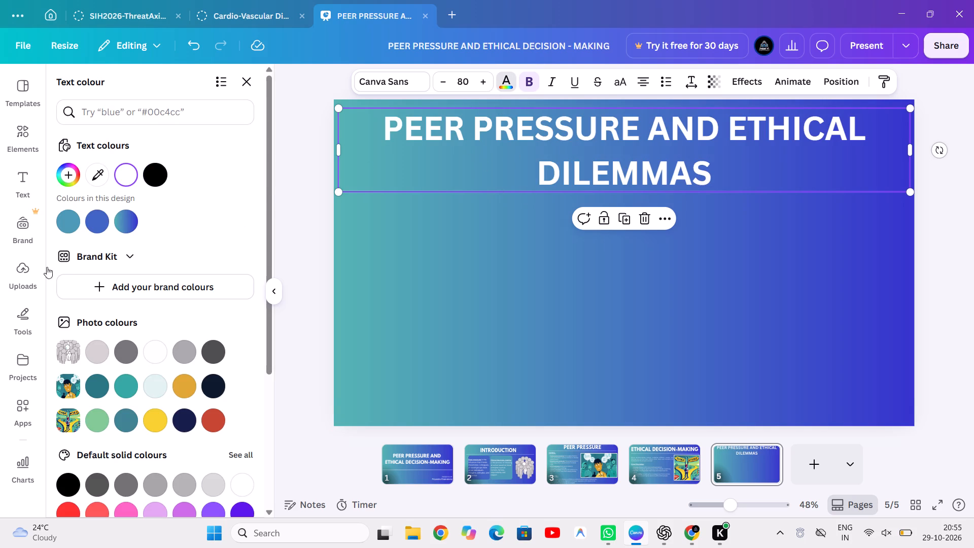
Insert a straight line and place it horizontally centred just beneath the word DILEMMAS.
left_click(18, 324)
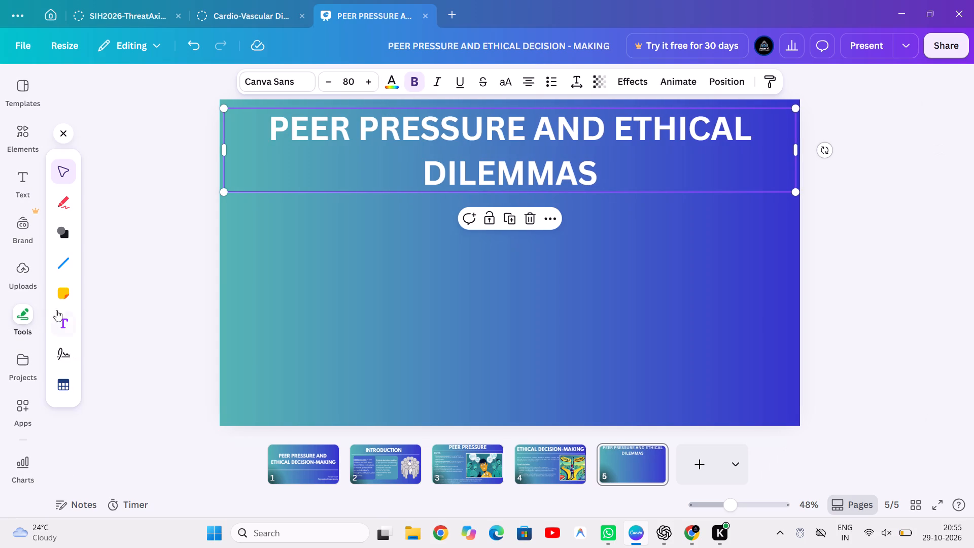
left_click(65, 263)
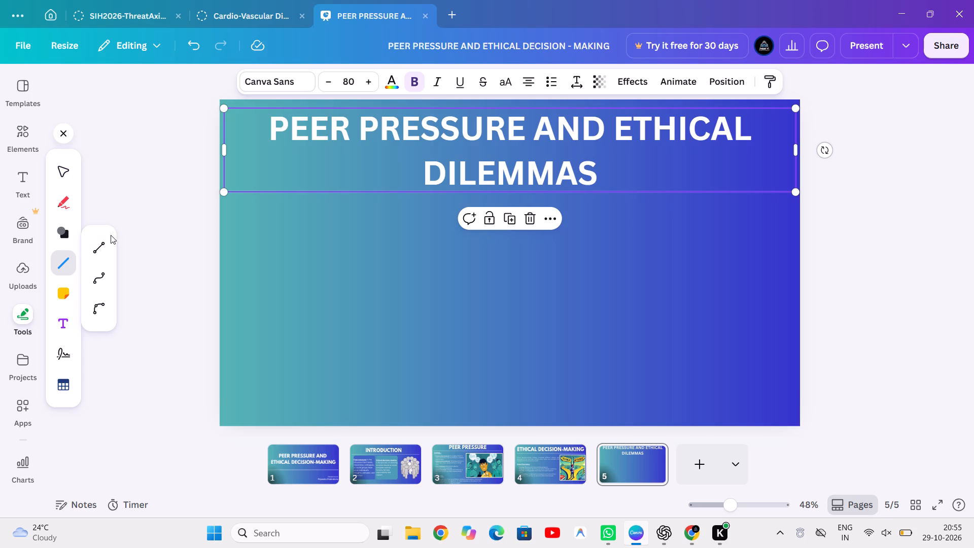
left_click(102, 247)
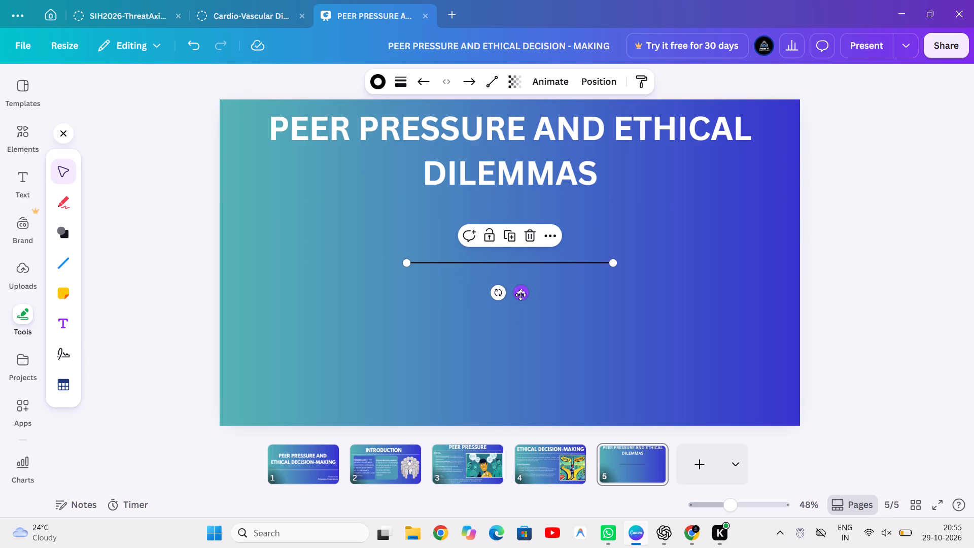
left_click_drag(520, 295, 522, 244)
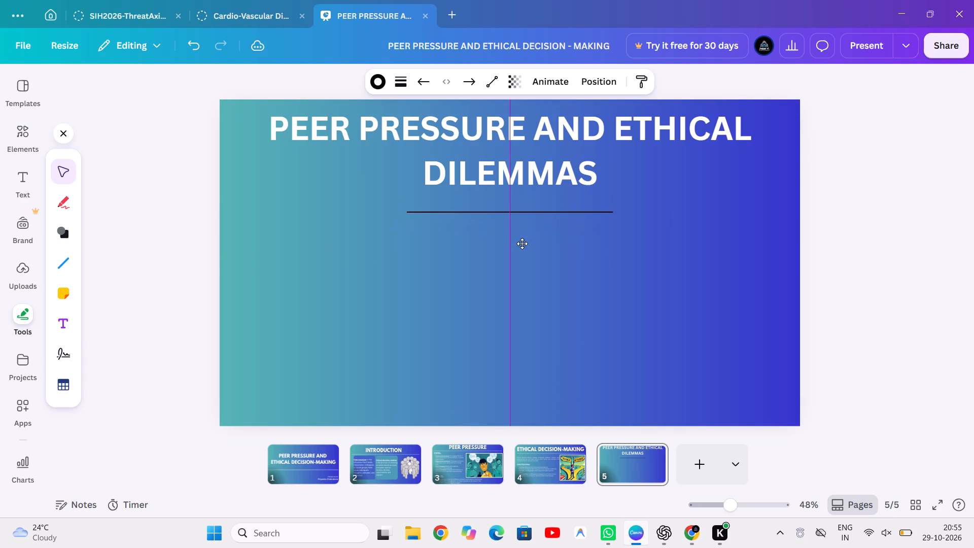
left_click_drag(522, 244, 525, 232)
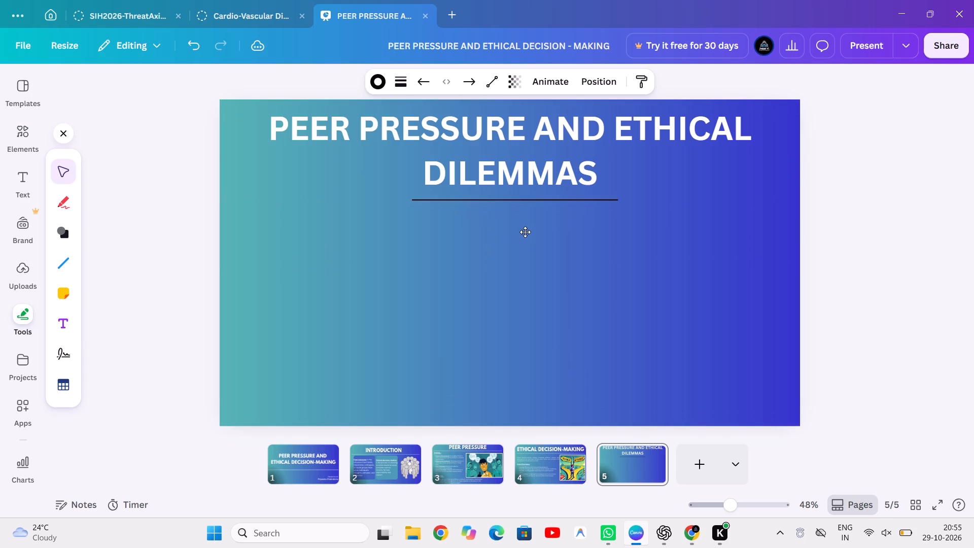
left_click_drag(525, 232, 525, 228)
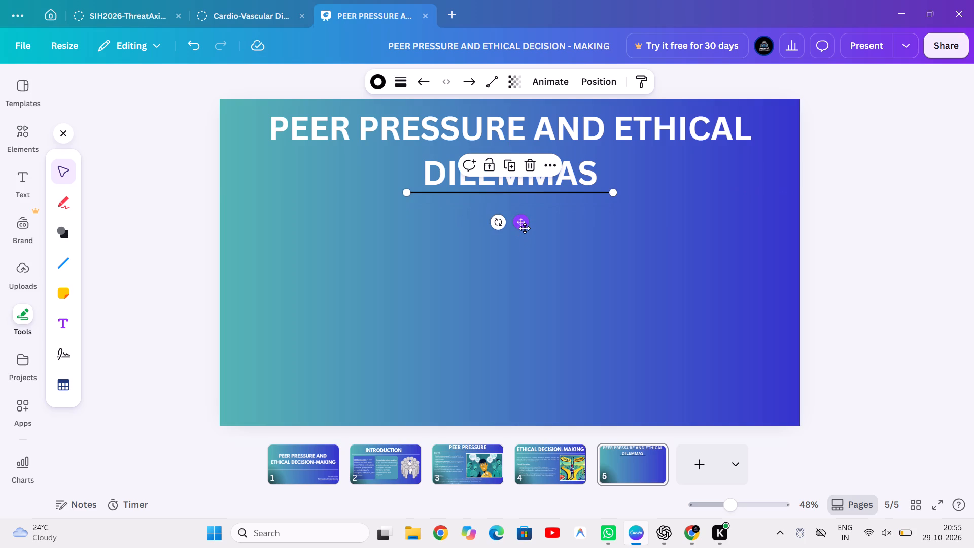
Extend both ends of the line to about 1,830 long so it spans nearly the full slide width.
left_click_drag(610, 193, 739, 186)
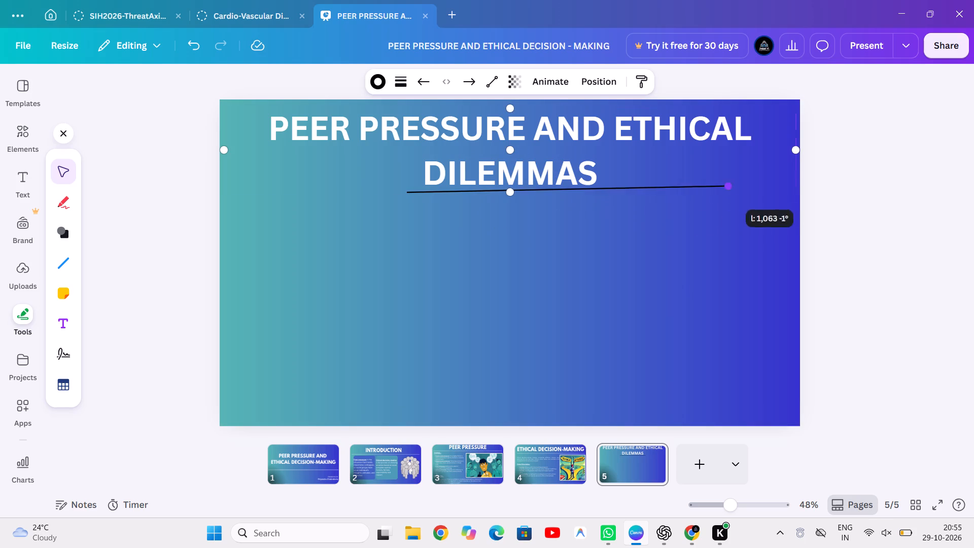
left_click_drag(739, 186, 783, 188)
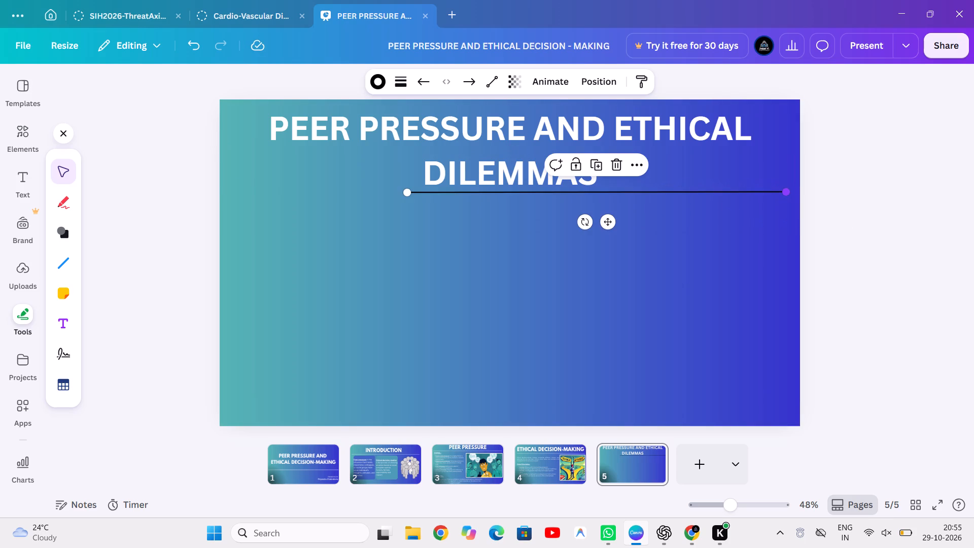
left_click_drag(408, 195, 334, 195)
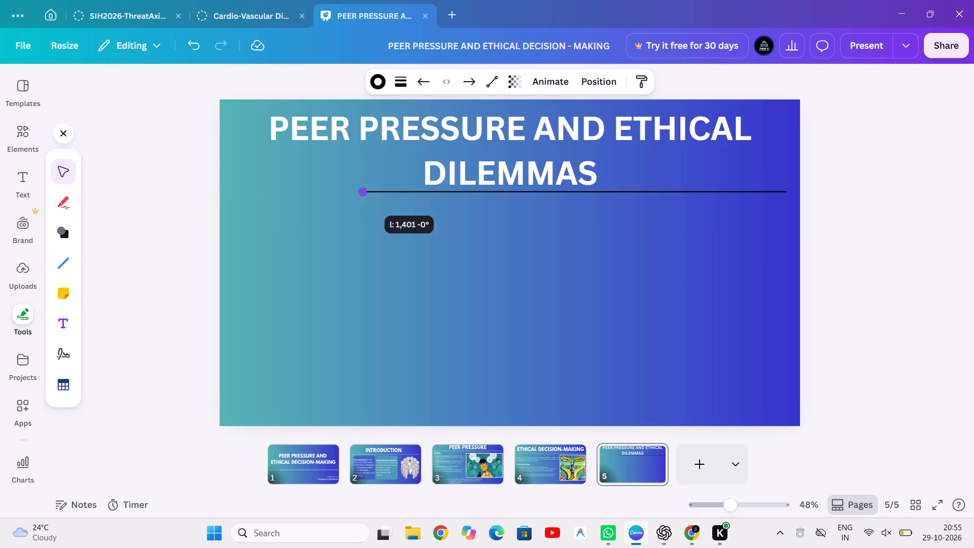
left_click_drag(334, 195, 233, 195)
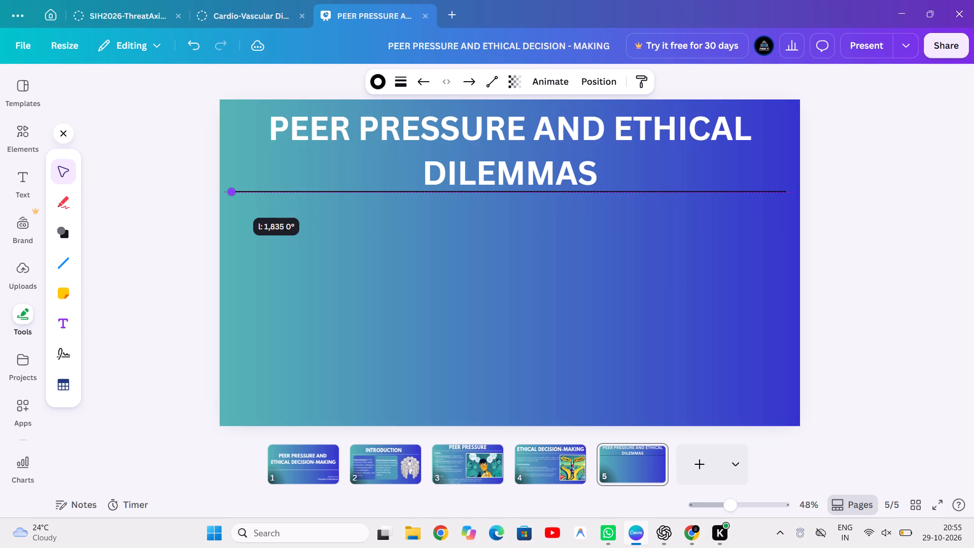
left_click_drag(233, 195, 230, 195)
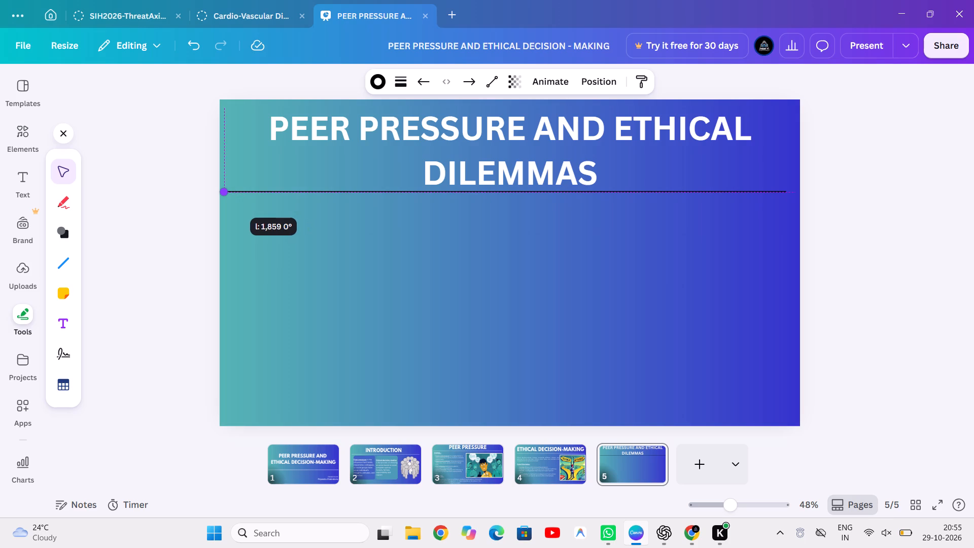
left_click_drag(230, 195, 235, 198)
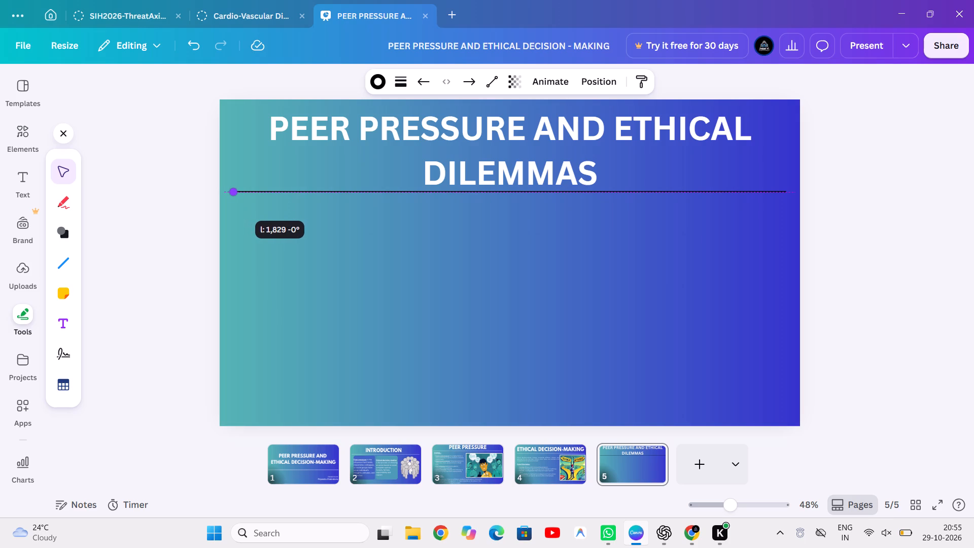
left_click_drag(235, 198, 234, 199)
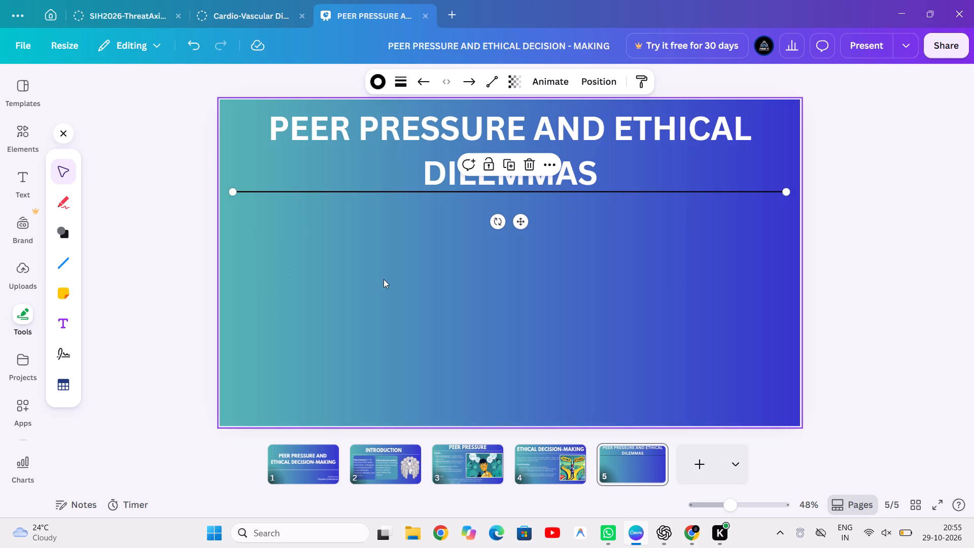
Set the colour of the line beneath the heading to white.
left_click(379, 86)
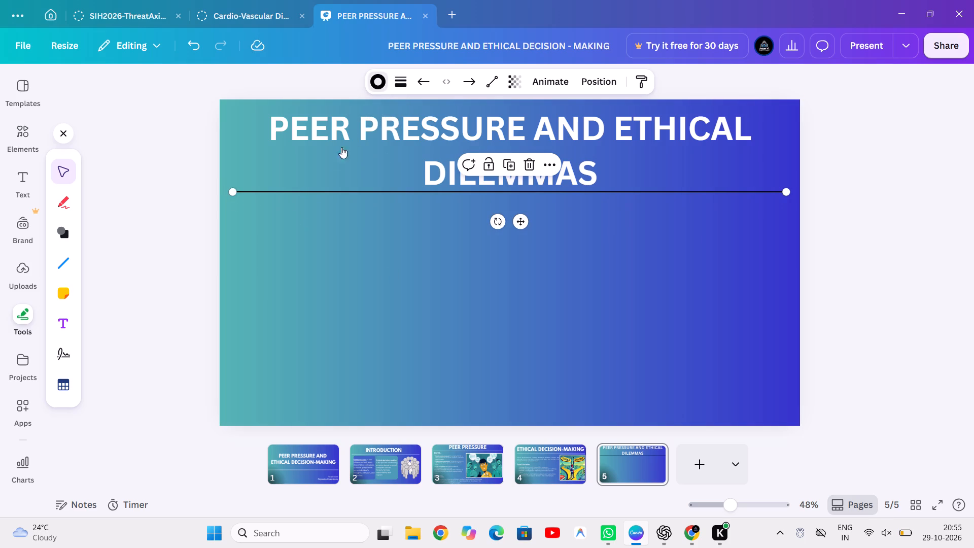
left_click(121, 179)
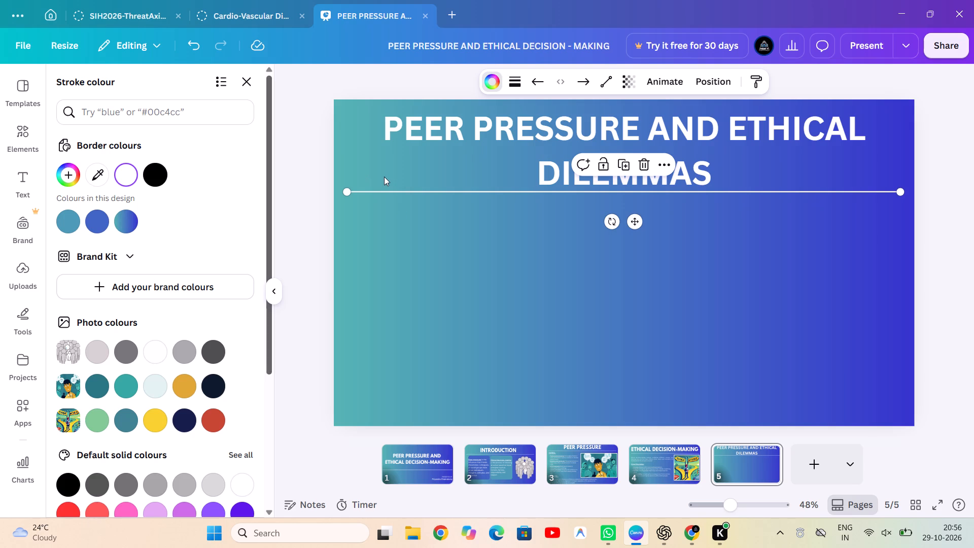
left_click(428, 245)
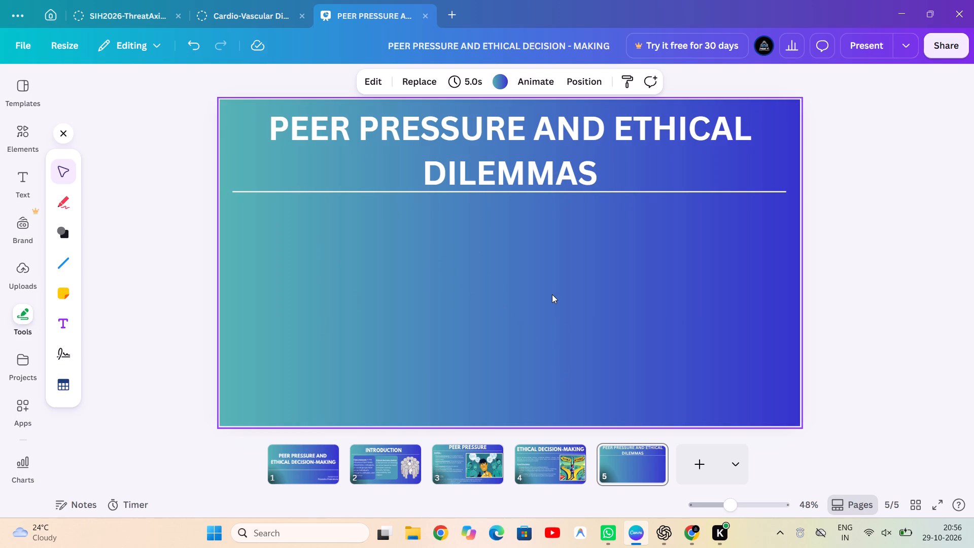
Change the slide heading's font to League Spartan.
left_click(508, 167)
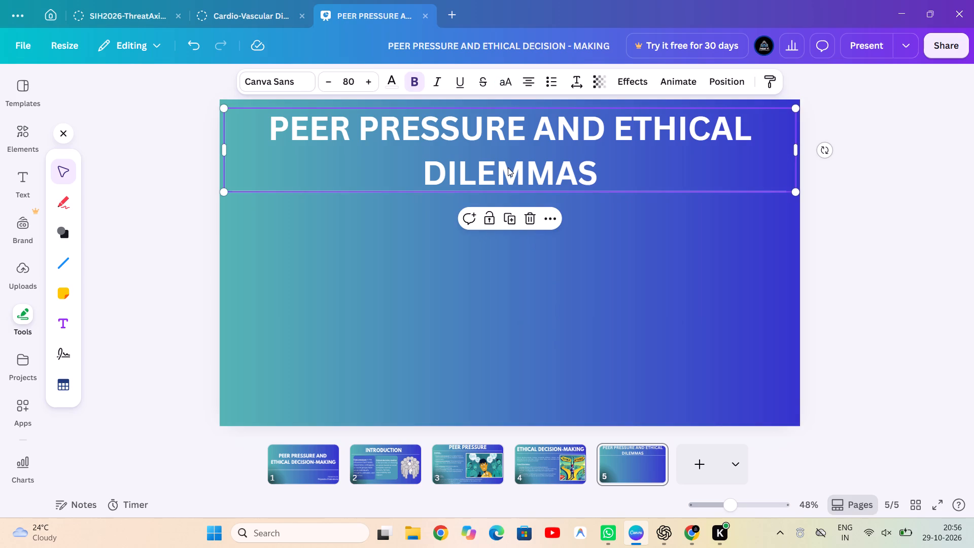
left_click(298, 81)
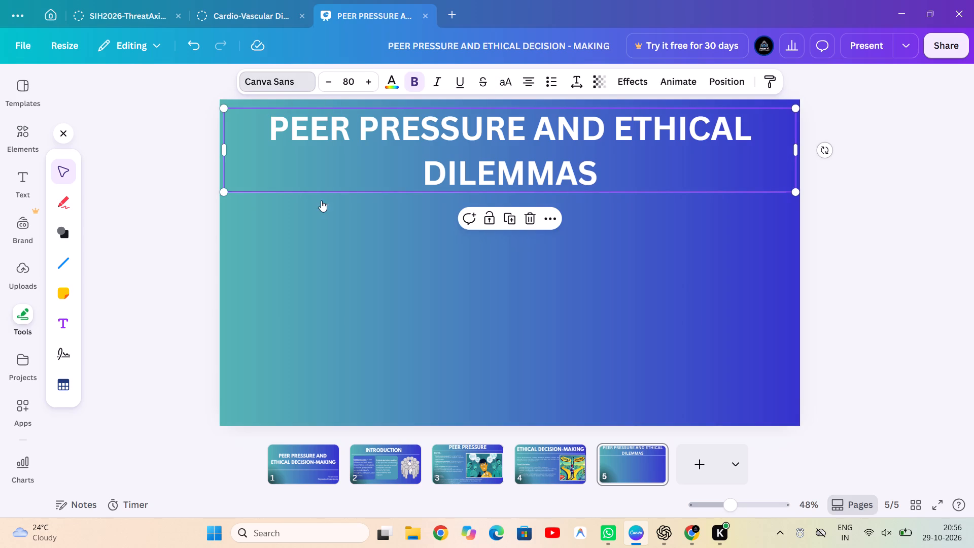
left_click(147, 279)
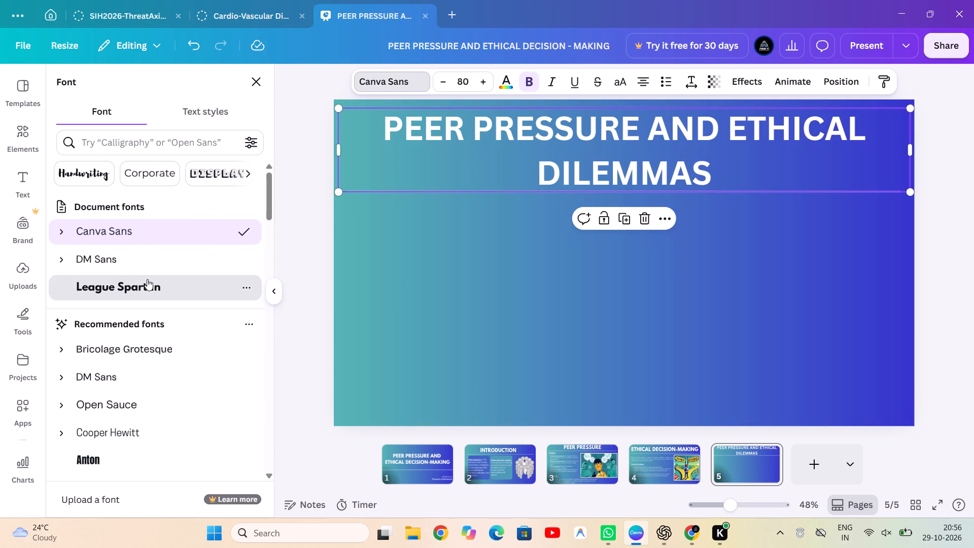
left_click(437, 248)
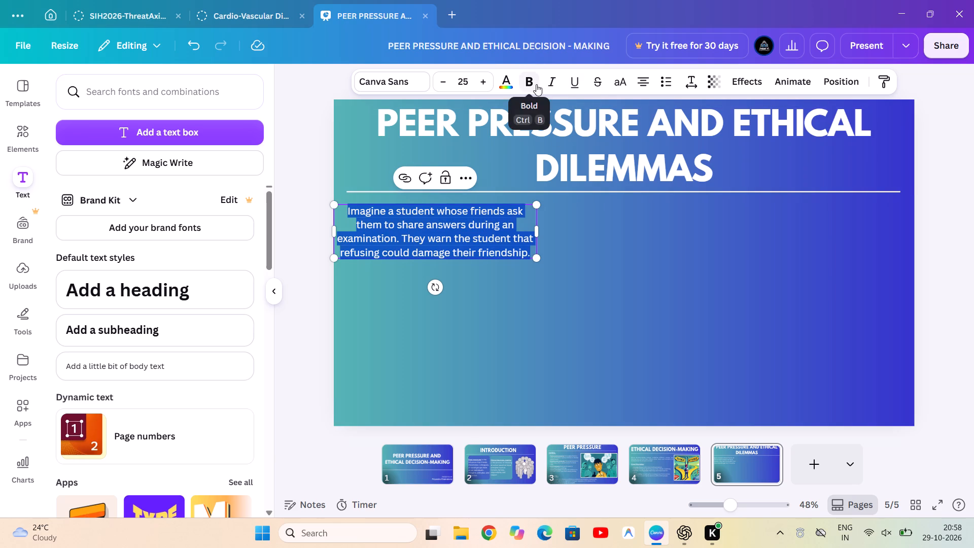
left_click(641, 80)
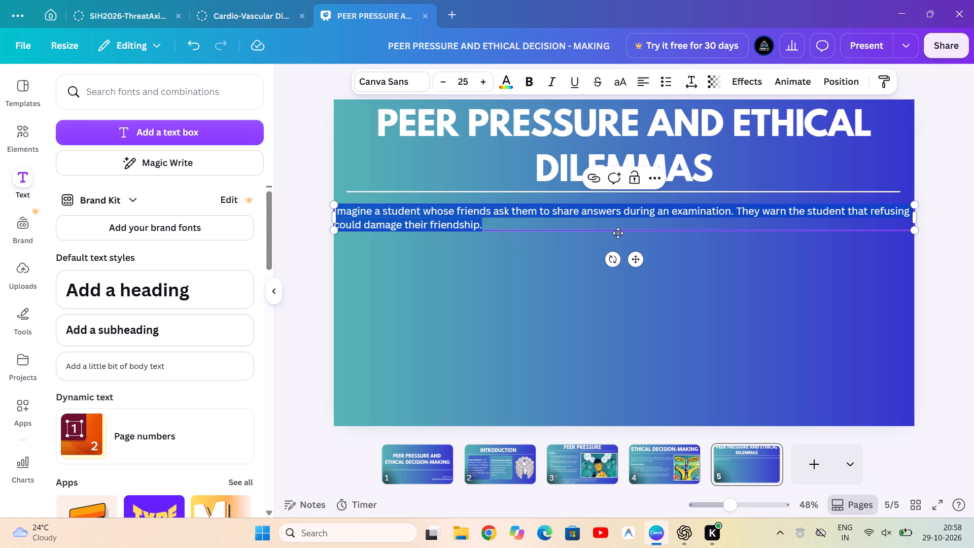
left_click(441, 82)
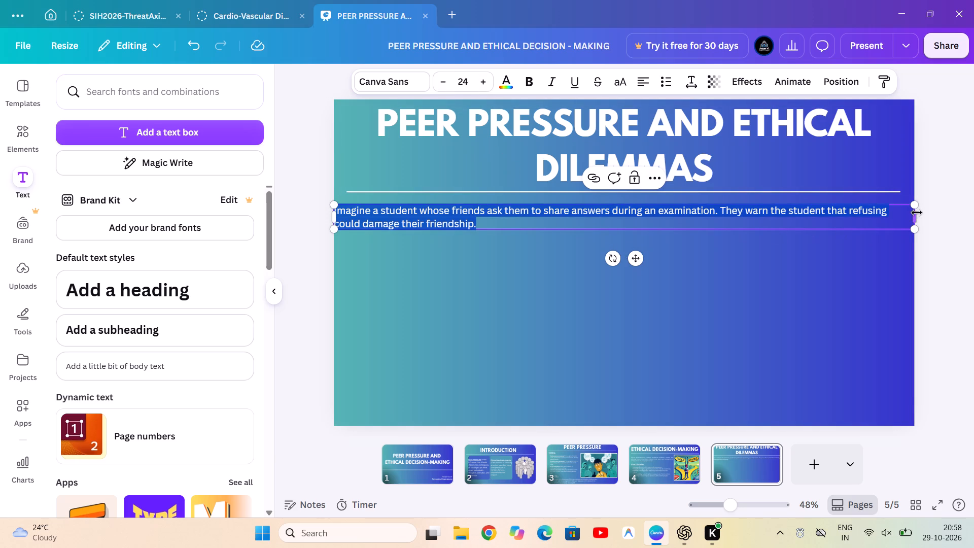
Narrow the paragraph's text box to slightly over half the slide width and inset it a little from the slide's left edge, beneath the line.
left_click_drag(917, 213, 694, 214)
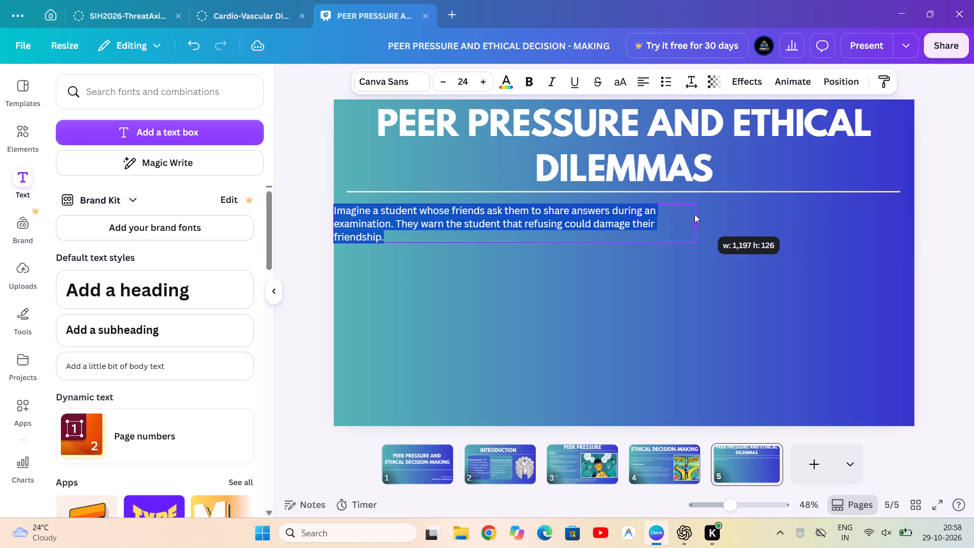
left_click_drag(694, 214, 657, 214)
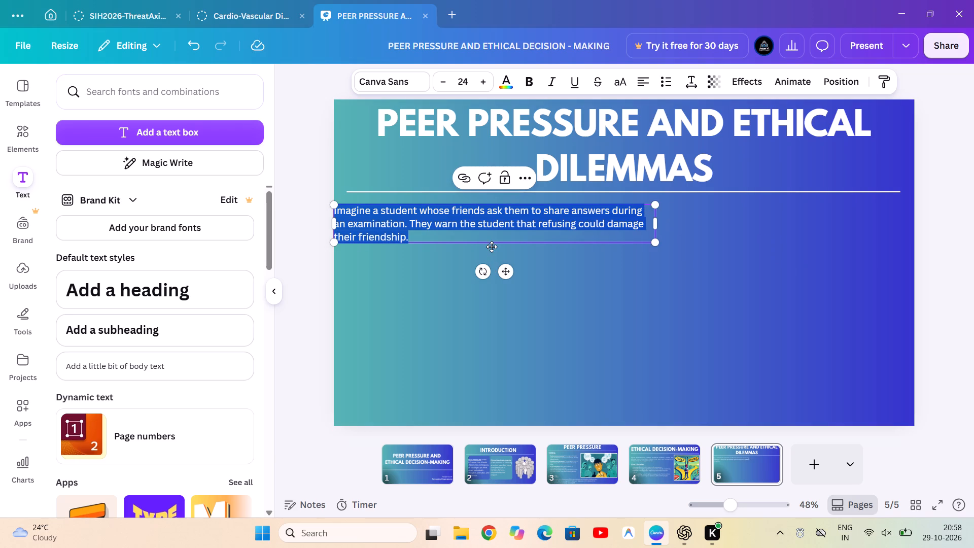
left_click_drag(492, 247, 512, 245)
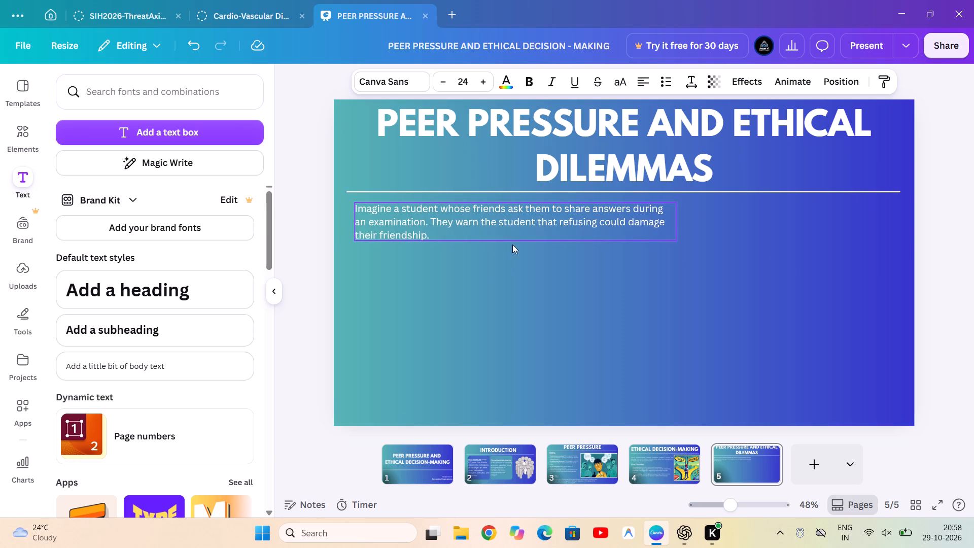
left_click_drag(512, 245, 513, 247)
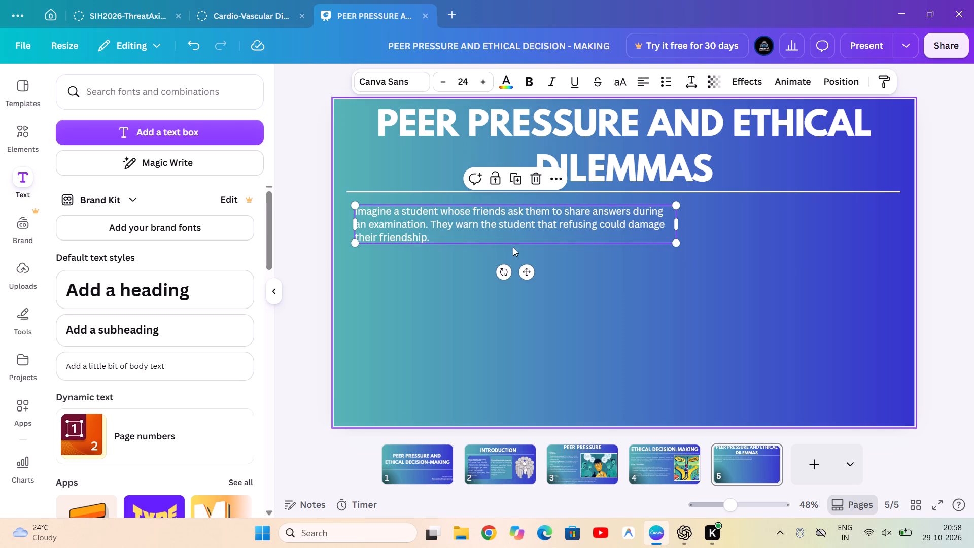
left_click(444, 320)
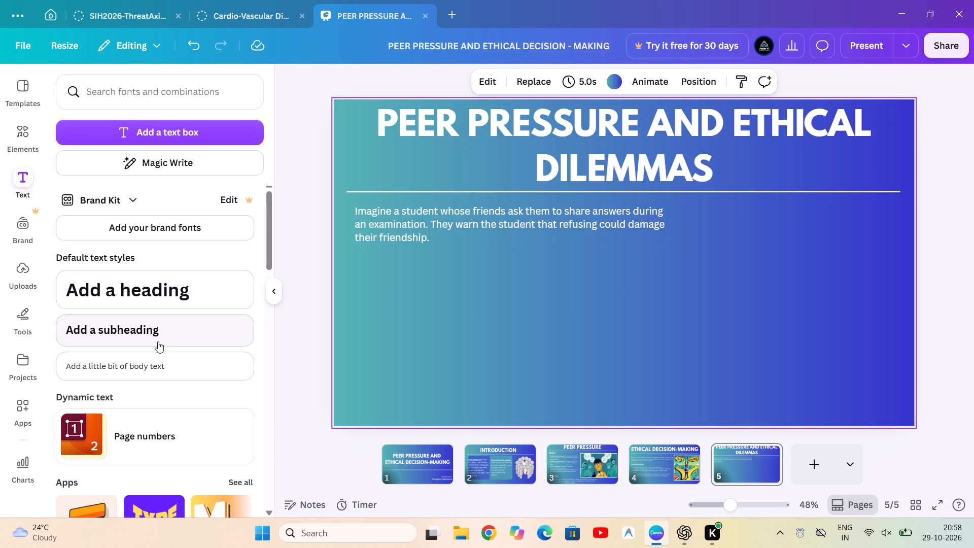
Add a subheading and place it below the paragraph, aligned with the paragraph's left edge.
left_click(169, 335)
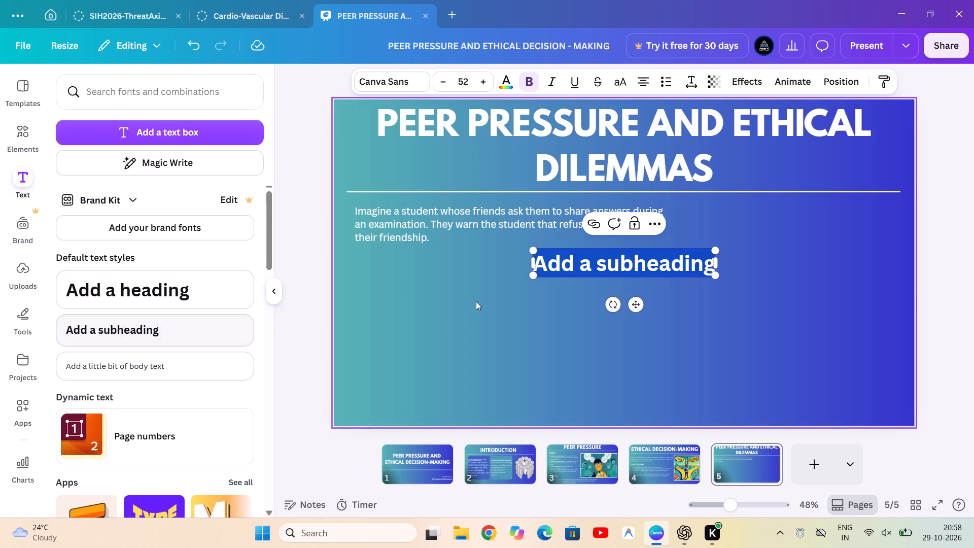
left_click_drag(636, 302, 636, 303)
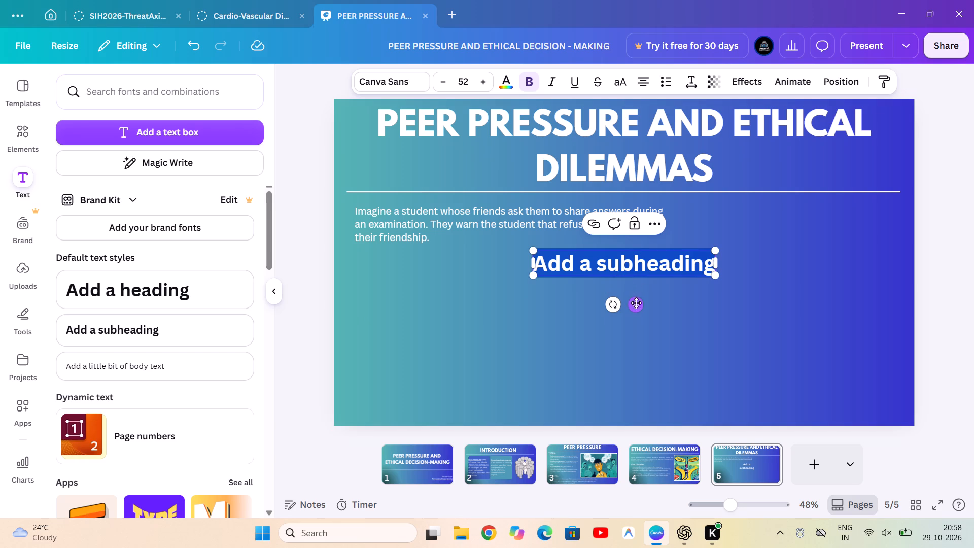
left_click_drag(636, 303, 458, 309)
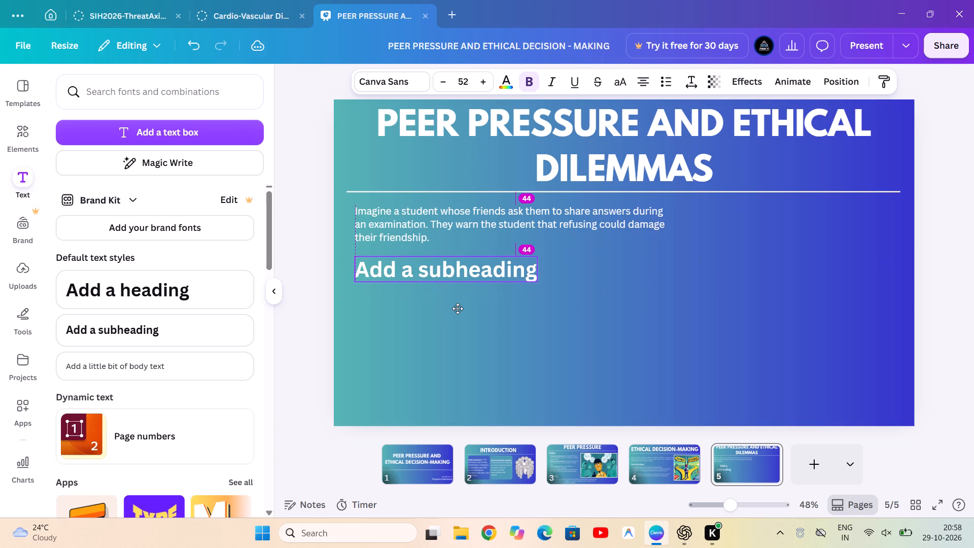
left_click_drag(458, 309, 457, 309)
Replace the subheading placeholder beneath the paragraph with "The Ethical Dilemma:".
triple_click(518, 271)
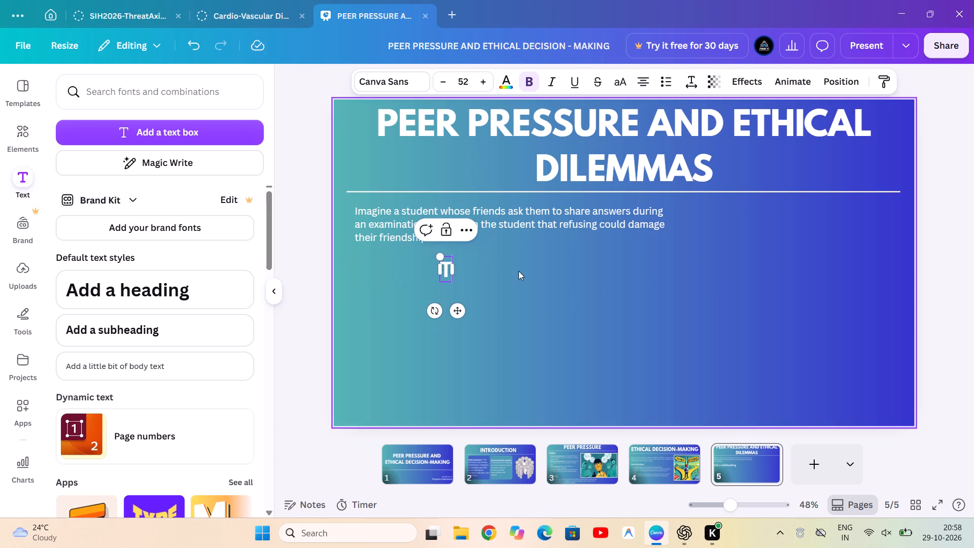
type("e")
key("space")
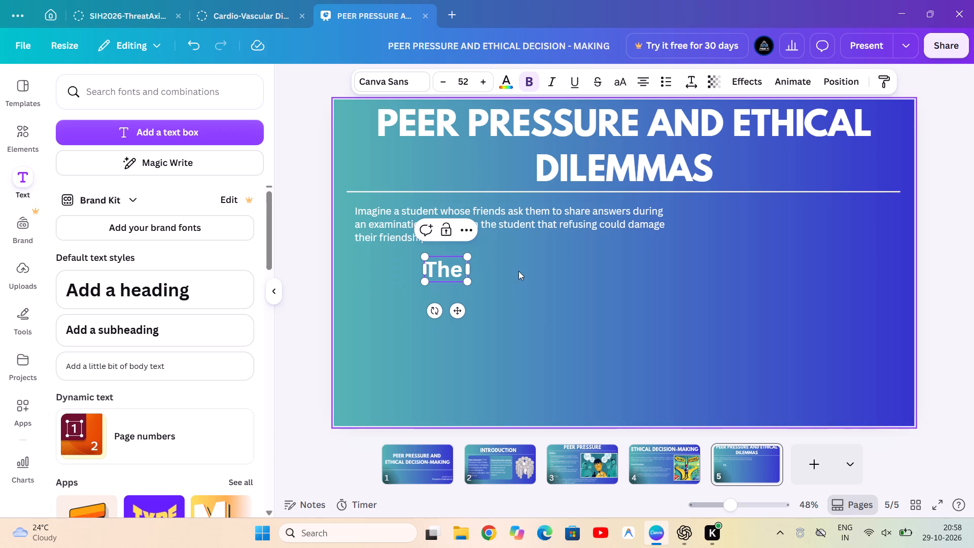
type("th")
type("ical")
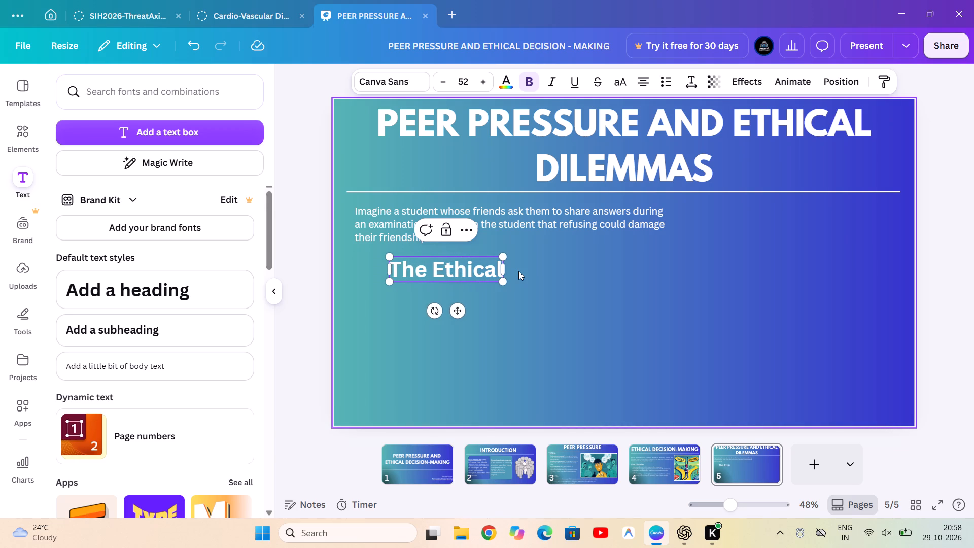
key("space")
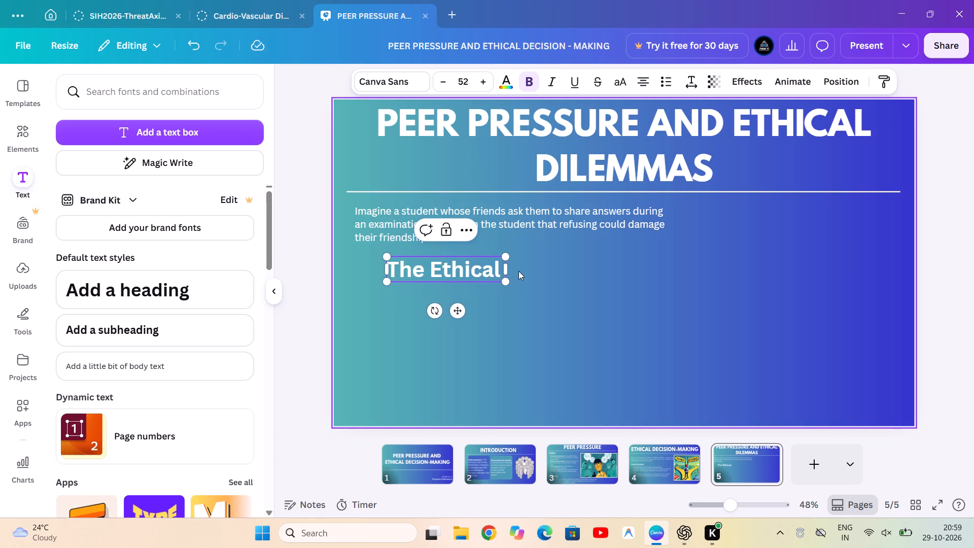
type("lemma")
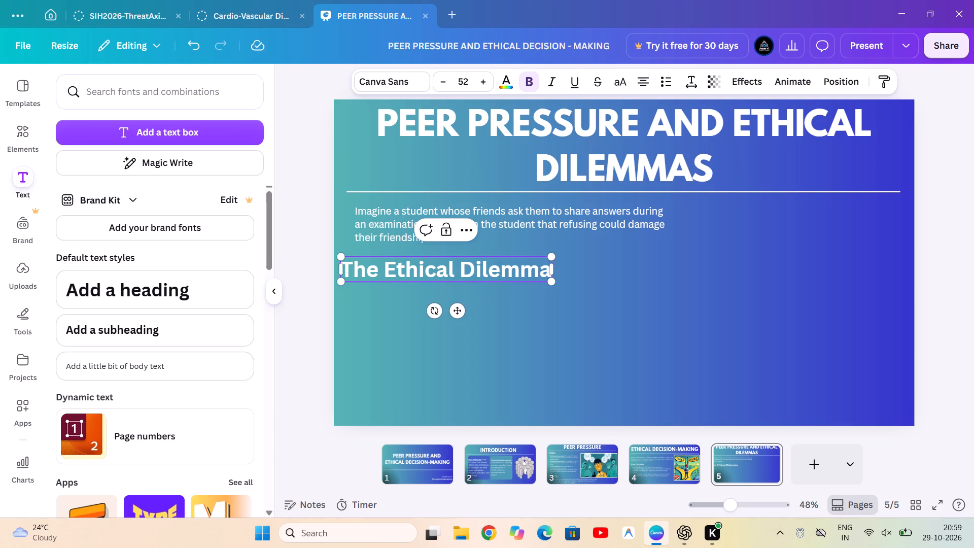
key("space")
type(":")
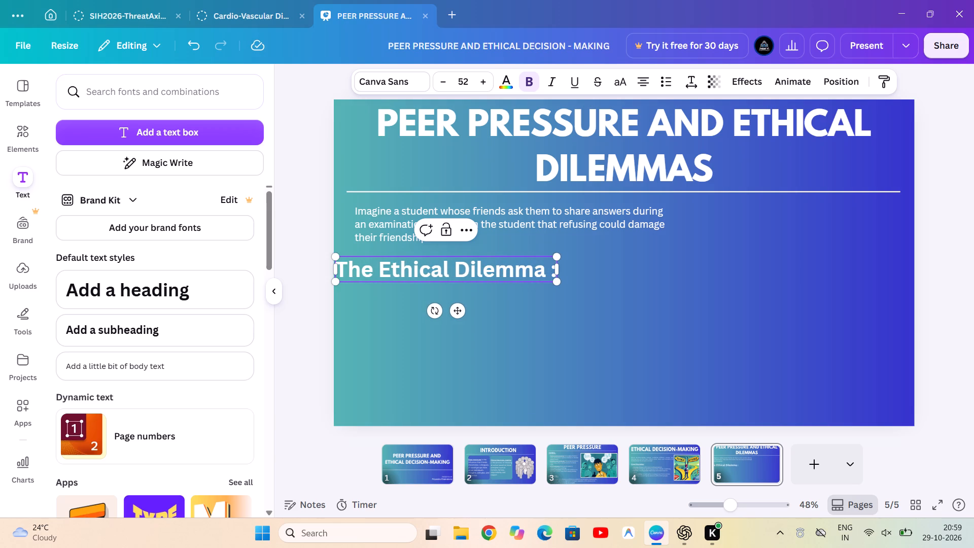
key("BackSpace")
key("BackSpace")
key("shift+colon")
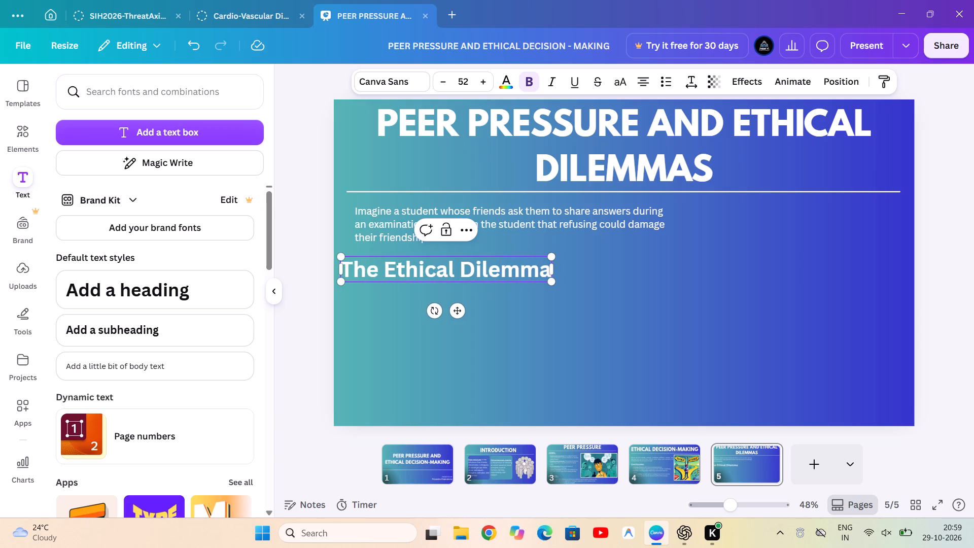
Reduce the "The Ethical Dilemma:" subheading's font size to 44 and move it slightly closer to the paragraph above.
triple_click(437, 81)
triple_click(438, 81)
left_click(438, 81)
left_click(438, 81)
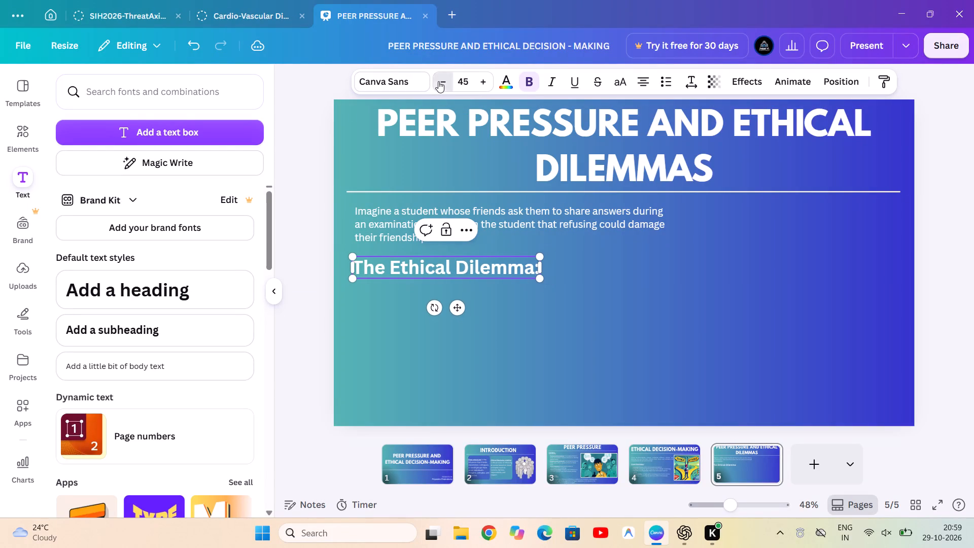
left_click(459, 303)
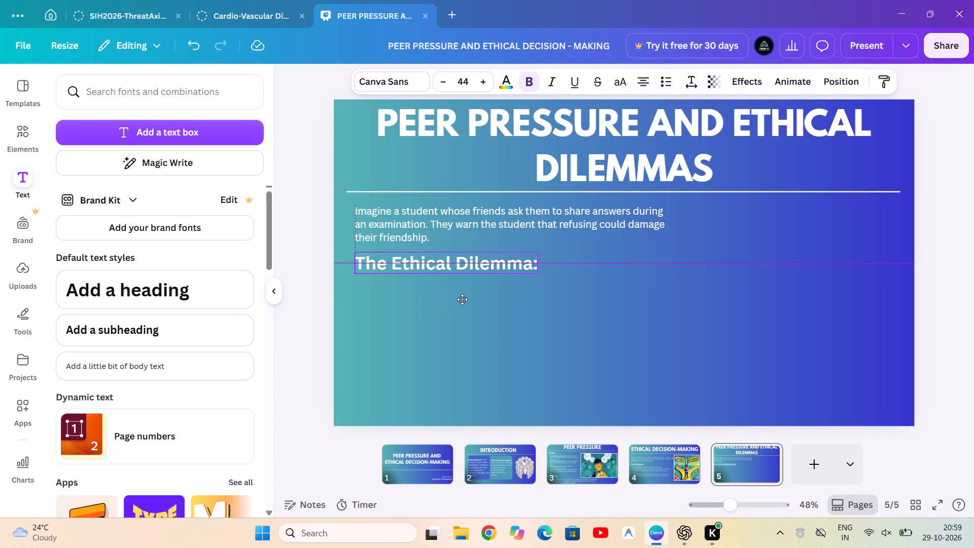
triple_click(480, 265)
left_click(480, 265)
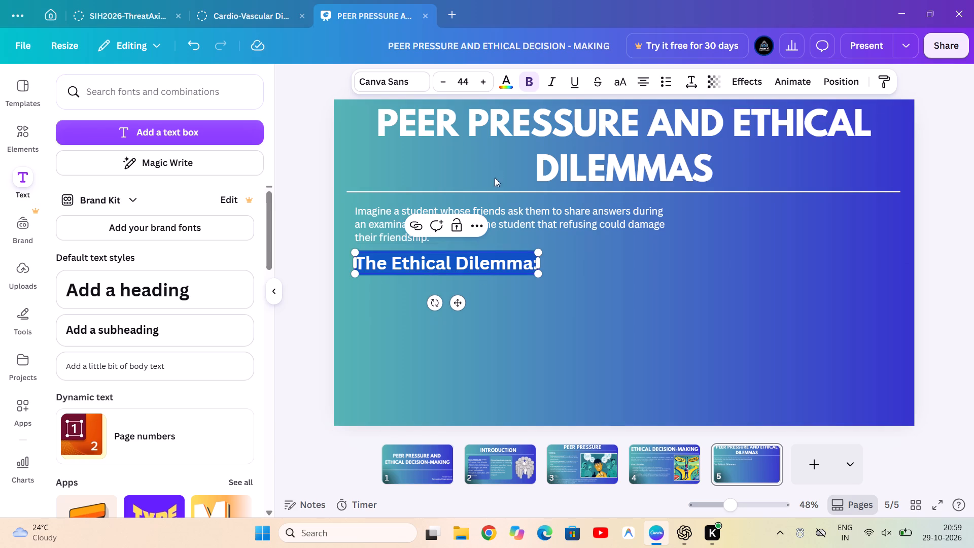
left_click(516, 322)
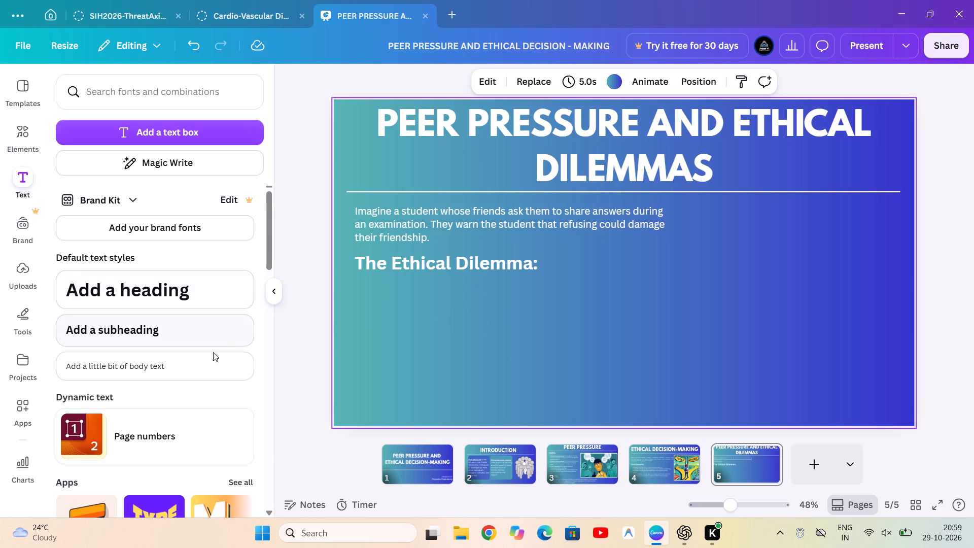
Add a body text box and place it just below the "The Ethical Dilemma:" subheading, near its left edge.
left_click(207, 364)
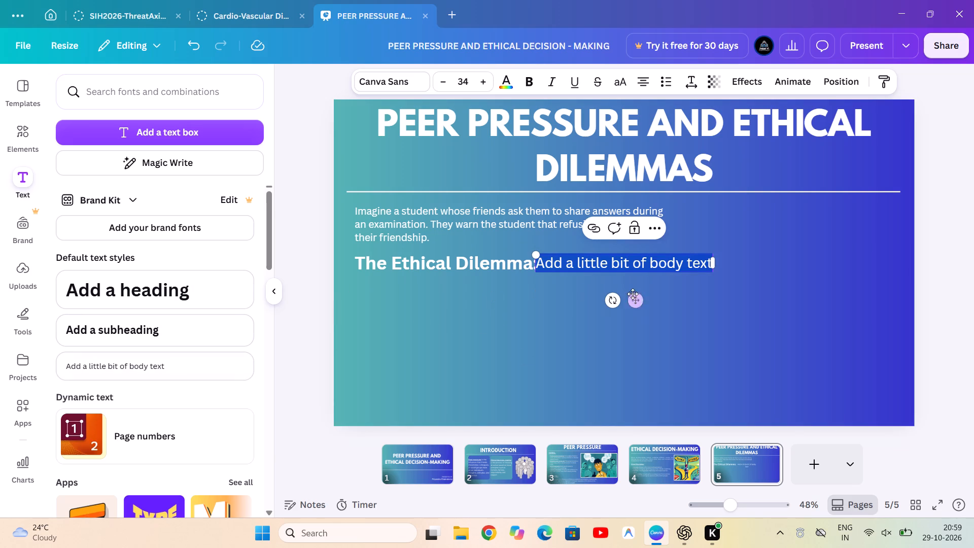
left_click_drag(634, 299, 450, 334)
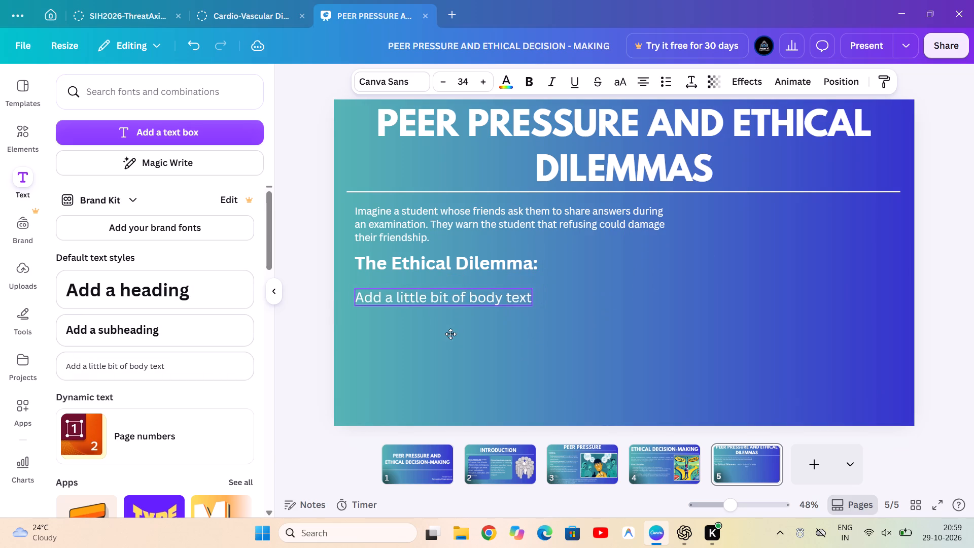
left_click_drag(450, 334, 457, 326)
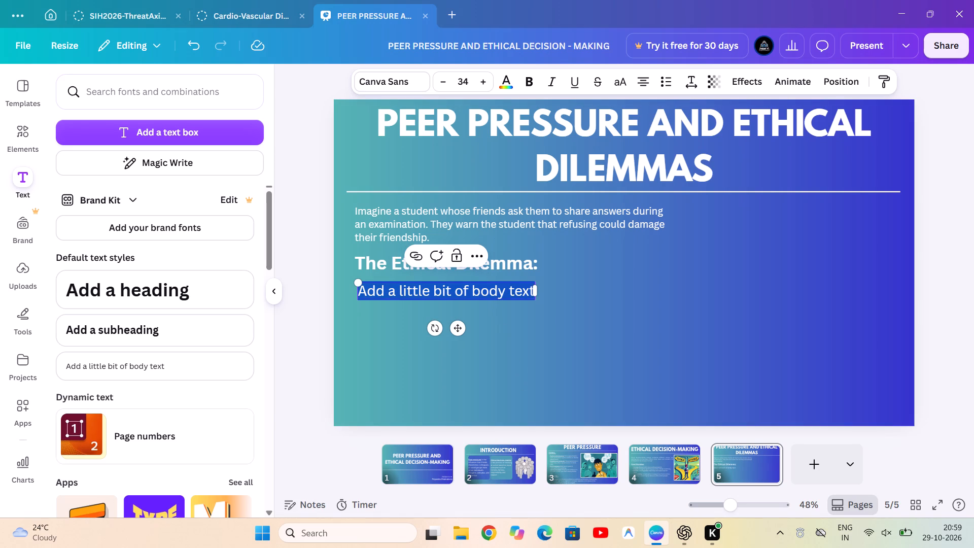
key("ctrl+v")
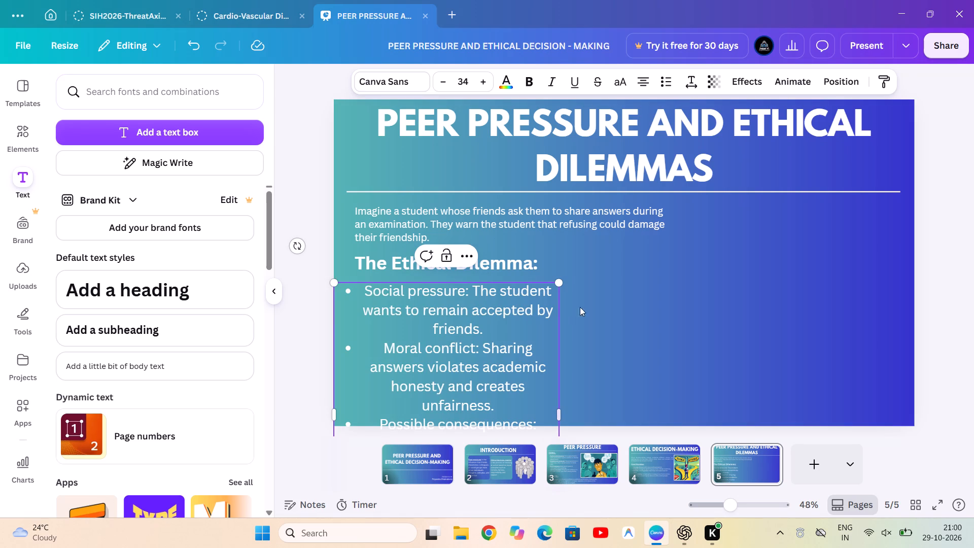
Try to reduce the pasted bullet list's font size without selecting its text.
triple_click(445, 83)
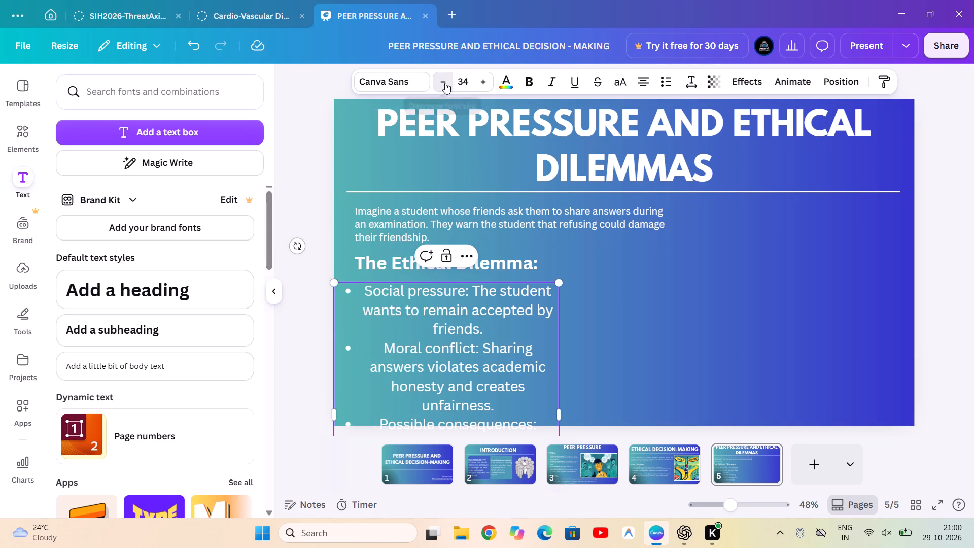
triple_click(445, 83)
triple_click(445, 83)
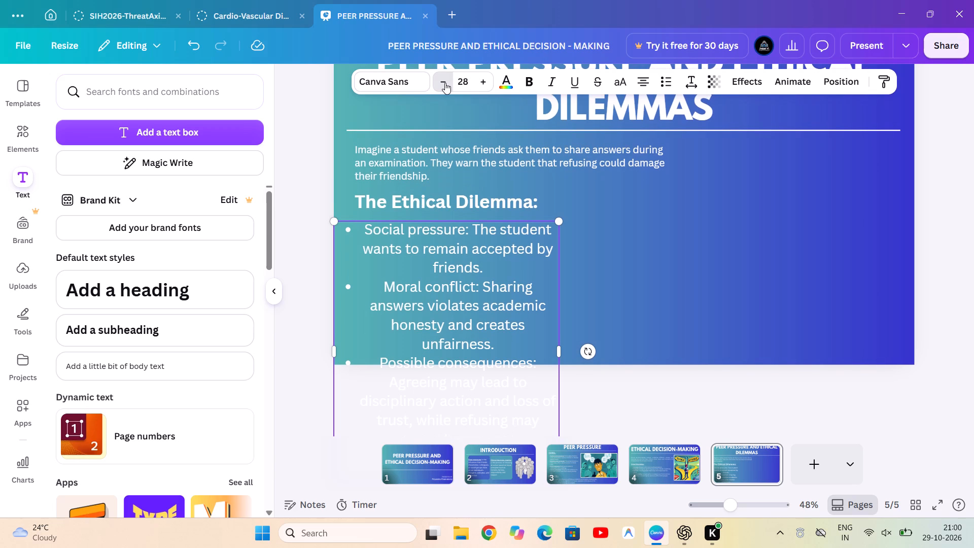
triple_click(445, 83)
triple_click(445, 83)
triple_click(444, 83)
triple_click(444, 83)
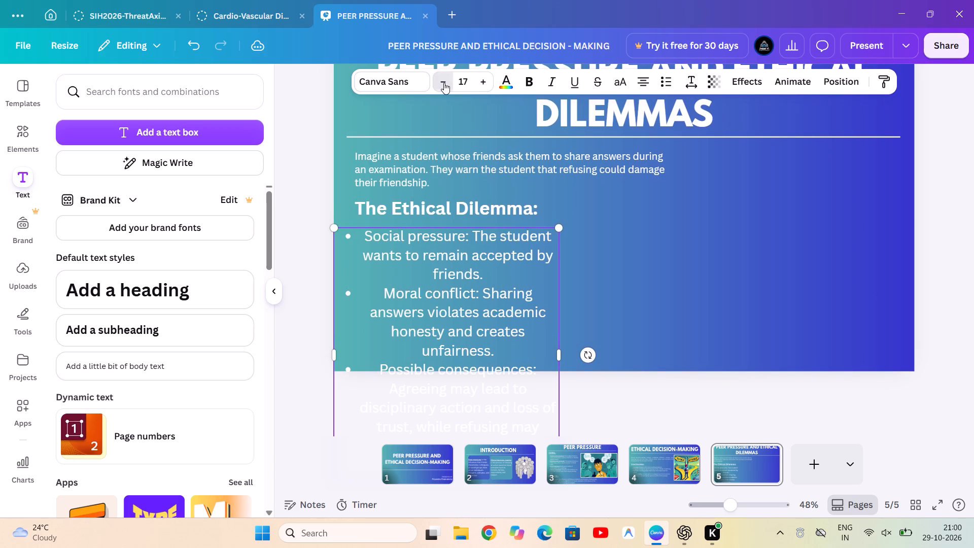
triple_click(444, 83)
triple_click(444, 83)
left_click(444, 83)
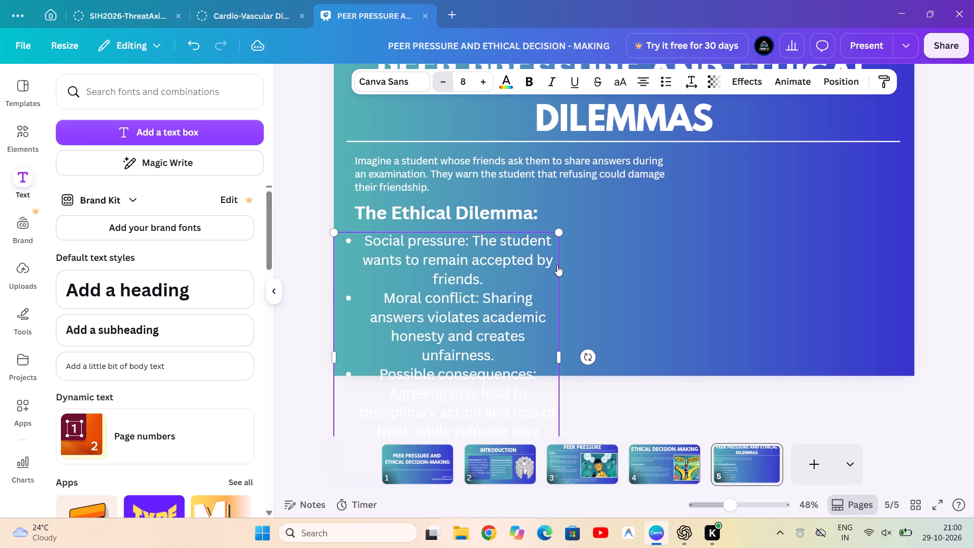
Widen the bullet list's text box rightward until it spans nearly the full slide width.
left_click_drag(563, 351, 687, 331)
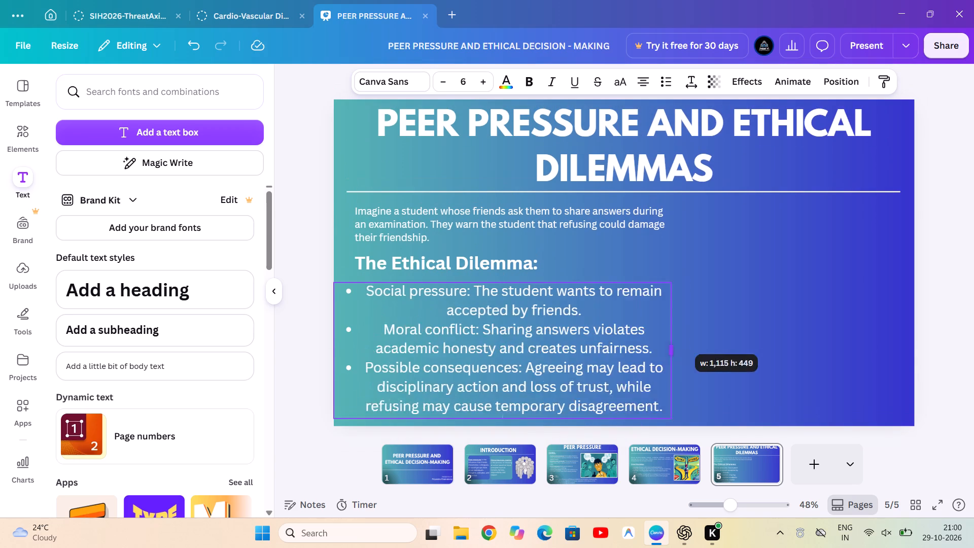
left_click_drag(687, 331, 874, 313)
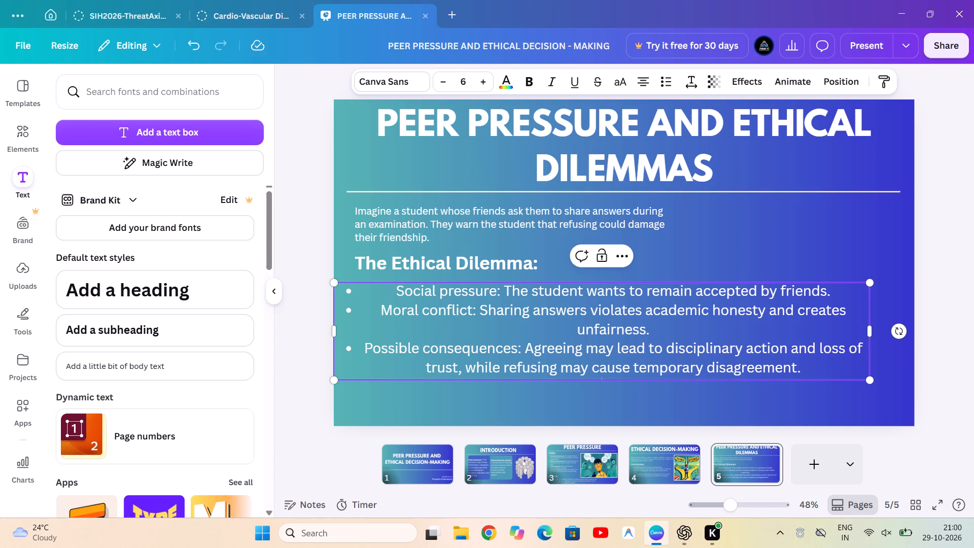
Select all the text of the three bullets and left-align it.
triple_click(529, 344)
left_click_drag(529, 338, 535, 321)
left_click(804, 372)
left_click_drag(804, 372, 797, 366)
left_click_drag(797, 366, 439, 287)
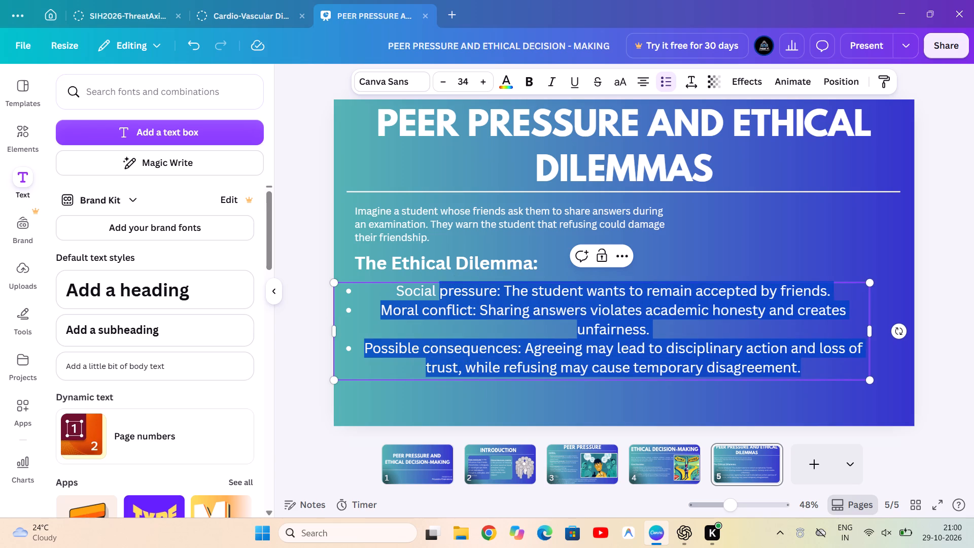
left_click_drag(439, 287, 423, 295)
left_click(641, 89)
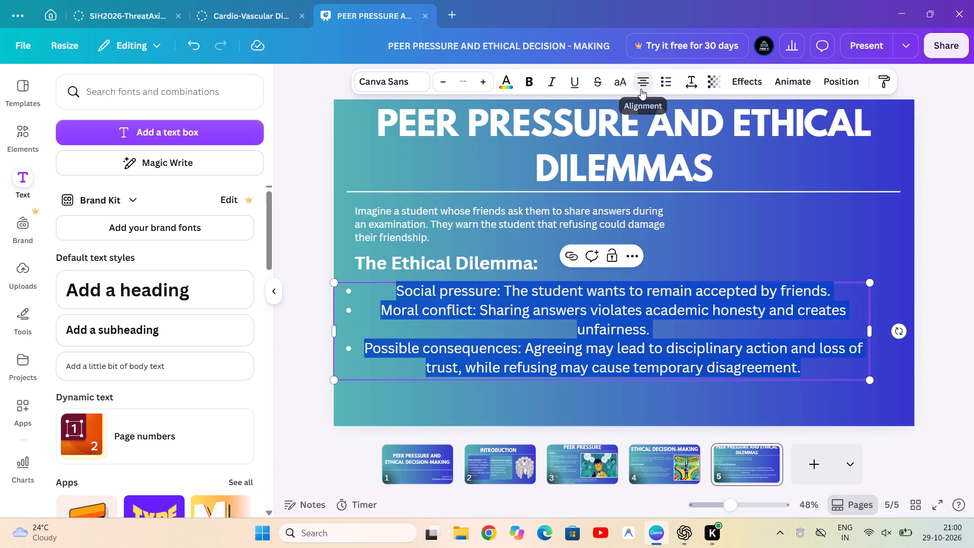
Reduce the bullet list's font size and narrow its text box to about two-thirds of the slide width.
double_click(441, 79)
left_click(441, 79)
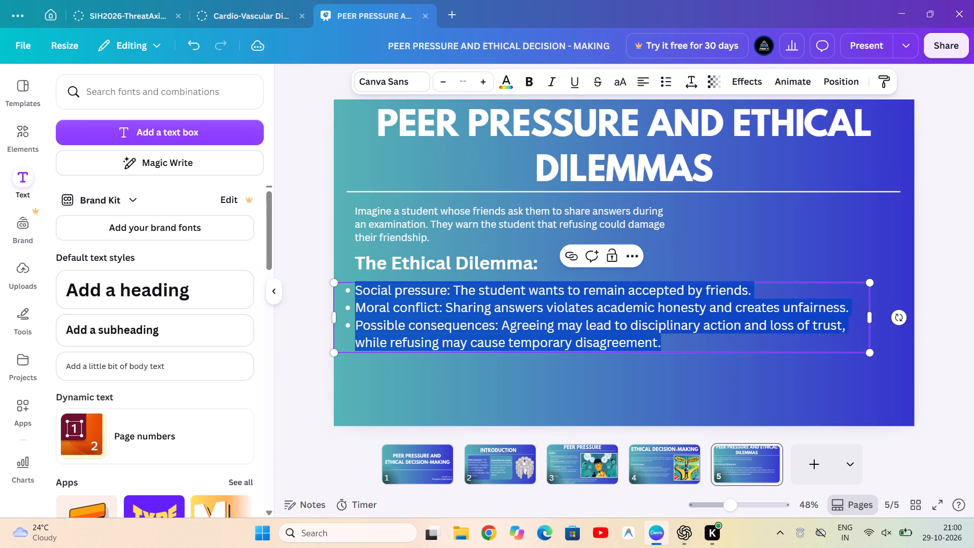
left_click_drag(872, 316, 767, 315)
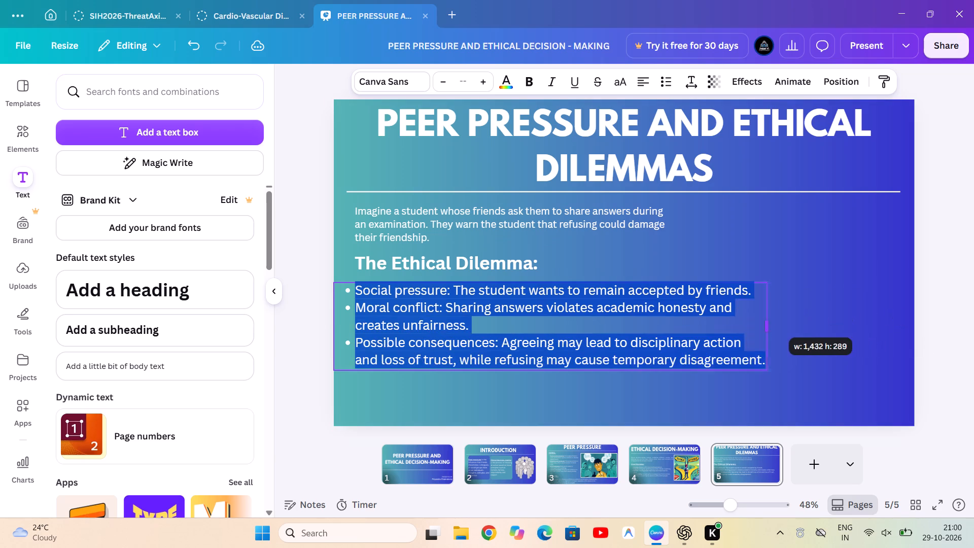
left_click_drag(767, 315, 735, 313)
triple_click(442, 86)
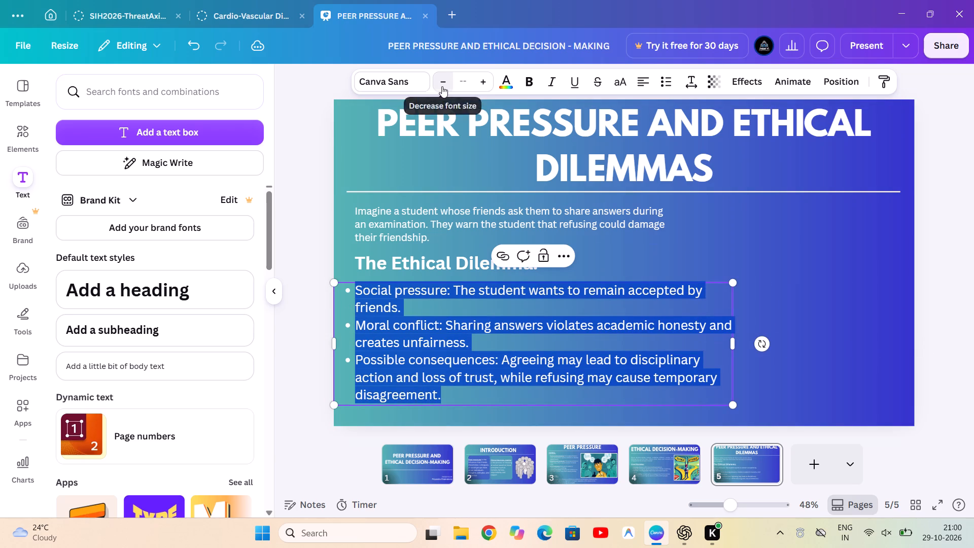
double_click(442, 86)
left_click(442, 86)
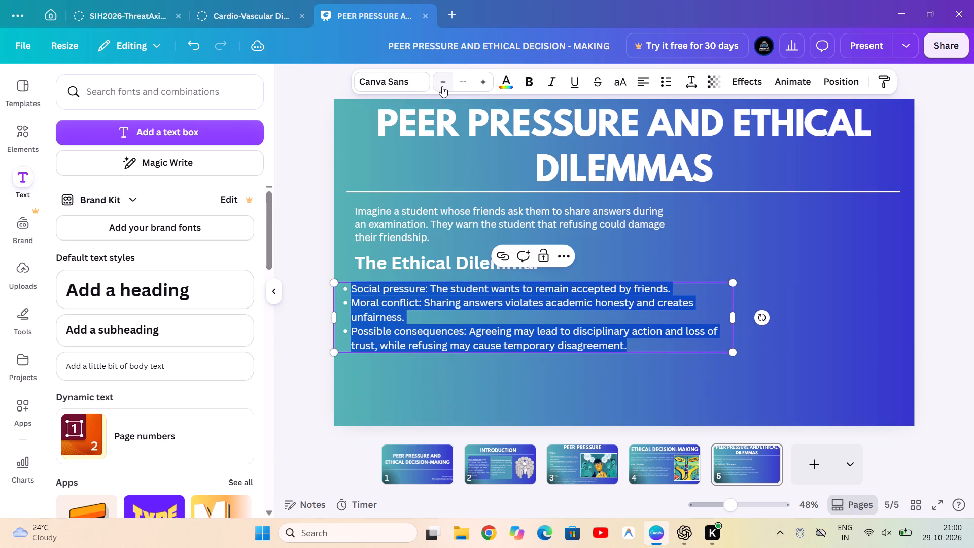
left_click(593, 362)
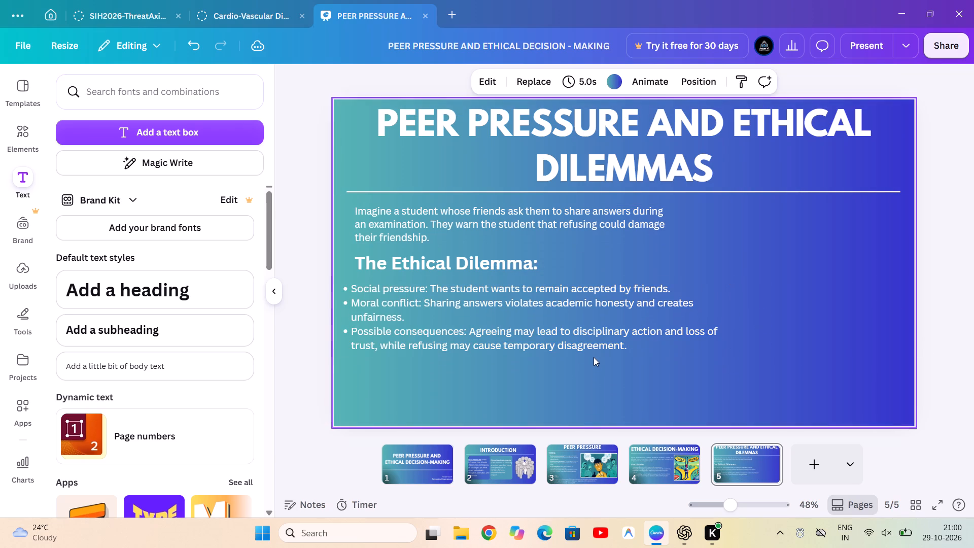
Move the bullet list just below The Ethical Dilemma heading, lining its box up with the start of the divider line.
left_click_drag(586, 329, 601, 323)
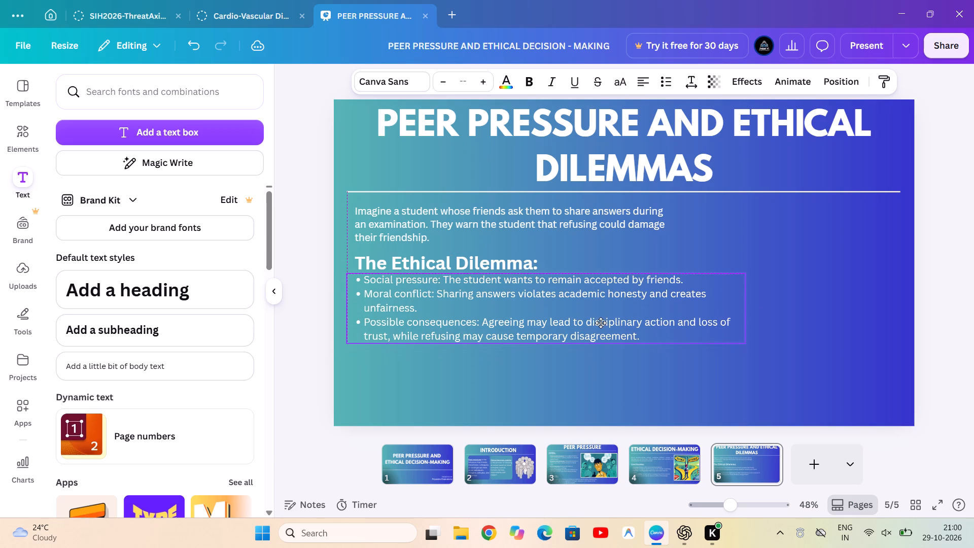
left_click_drag(601, 323, 600, 326)
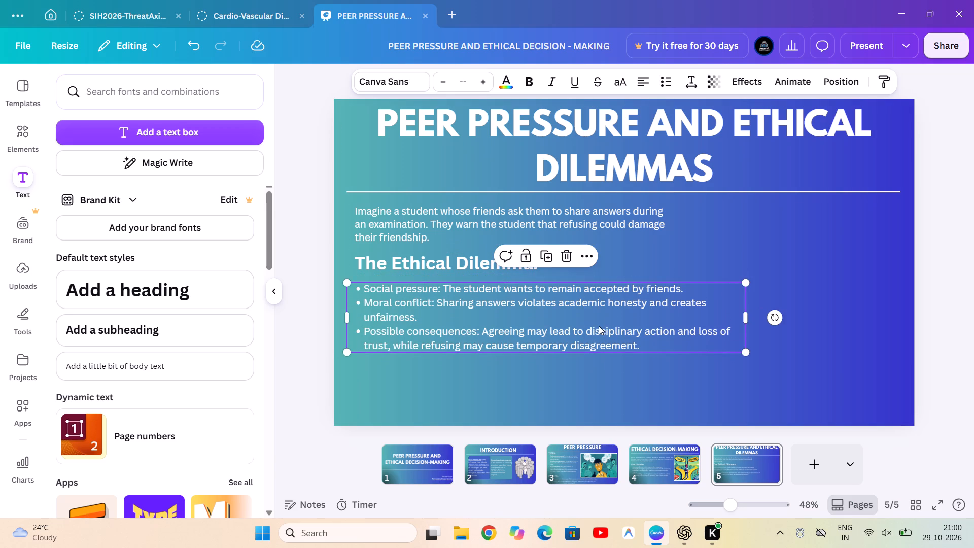
left_click_drag(573, 328, 571, 322)
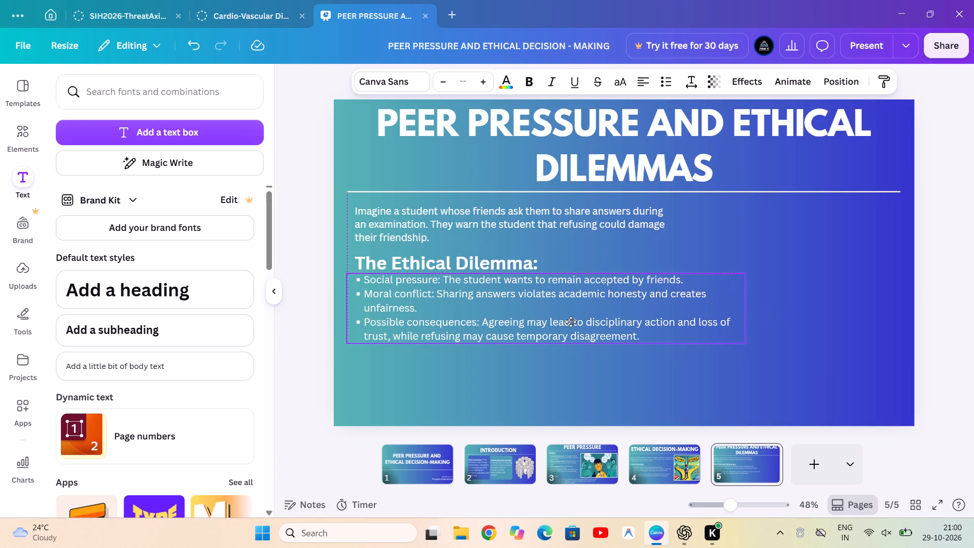
left_click_drag(571, 322, 570, 323)
Underline The Ethical Dilemma heading.
left_click(471, 263)
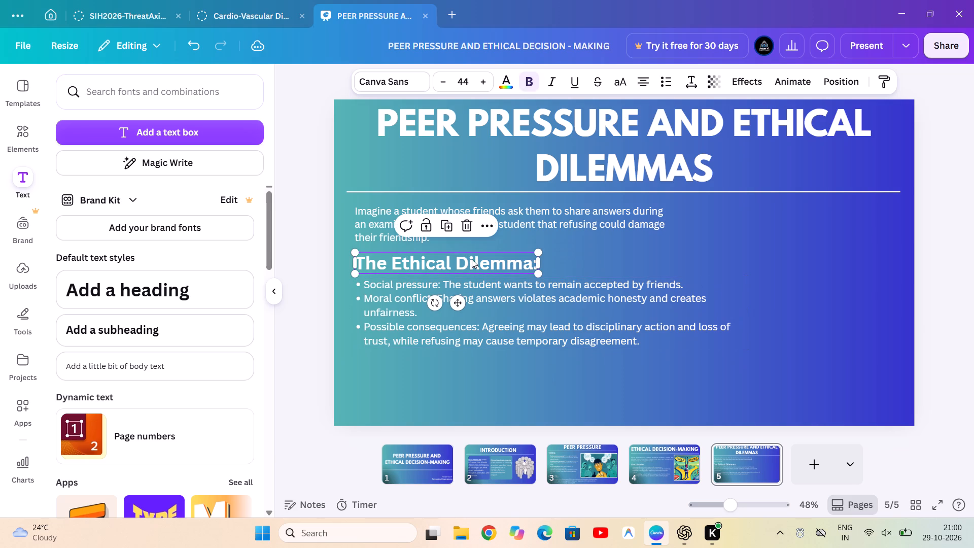
left_click(570, 86)
left_click(571, 350)
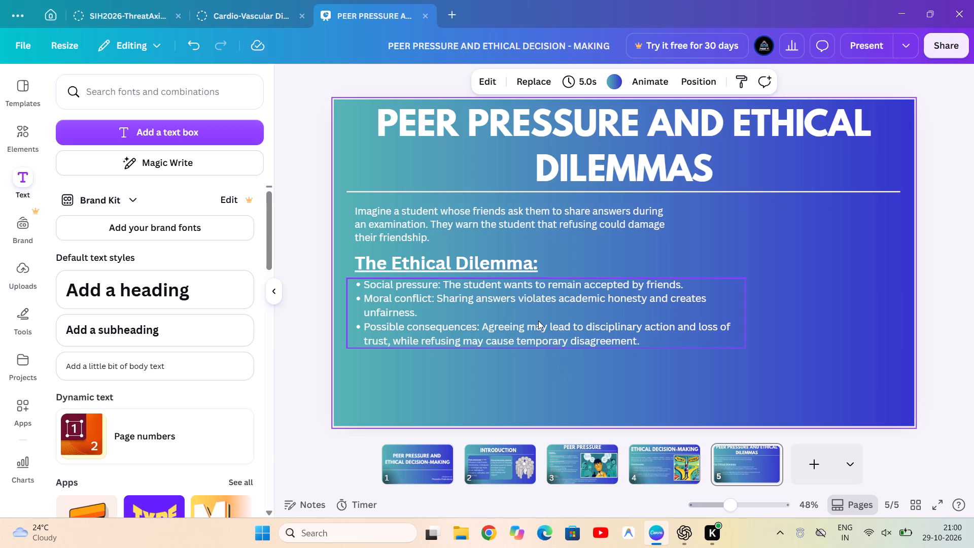
Set The Ethical Dilemma heading's font size to 41 and realign its left edge with the intro paragraph.
left_click(483, 259)
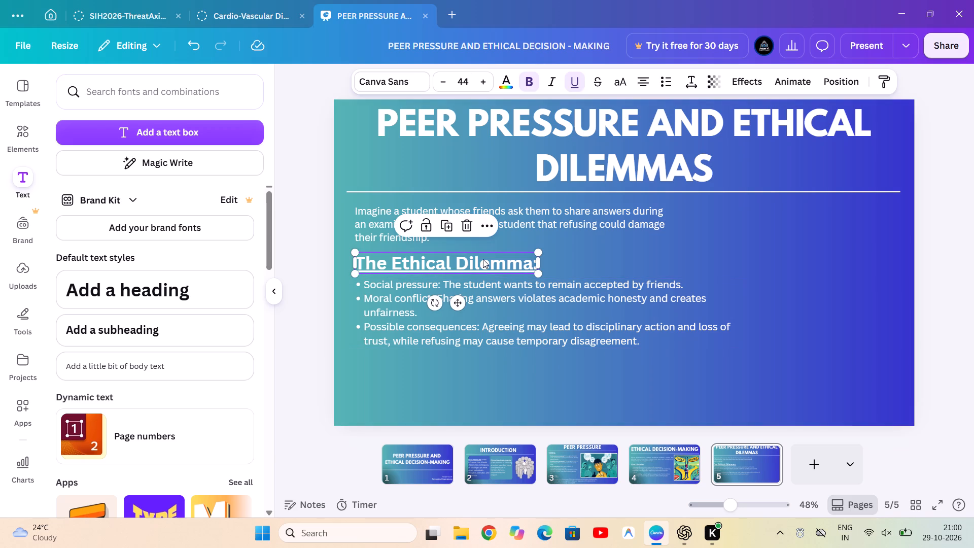
double_click(441, 86)
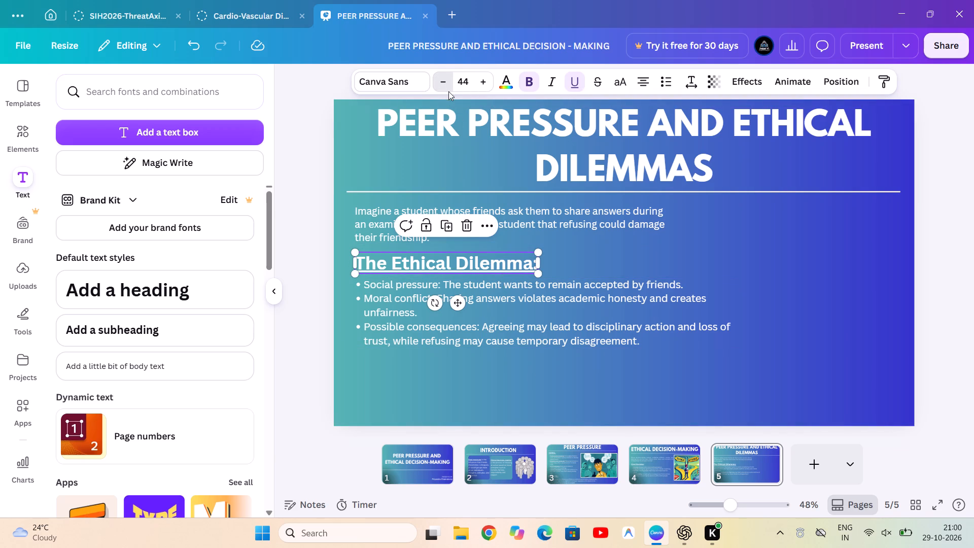
left_click(446, 85)
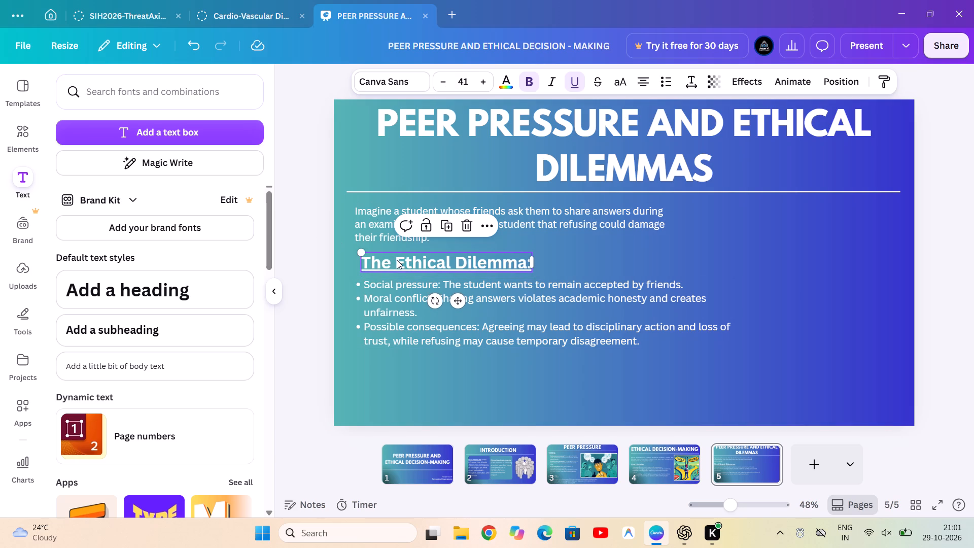
left_click_drag(397, 260, 390, 258)
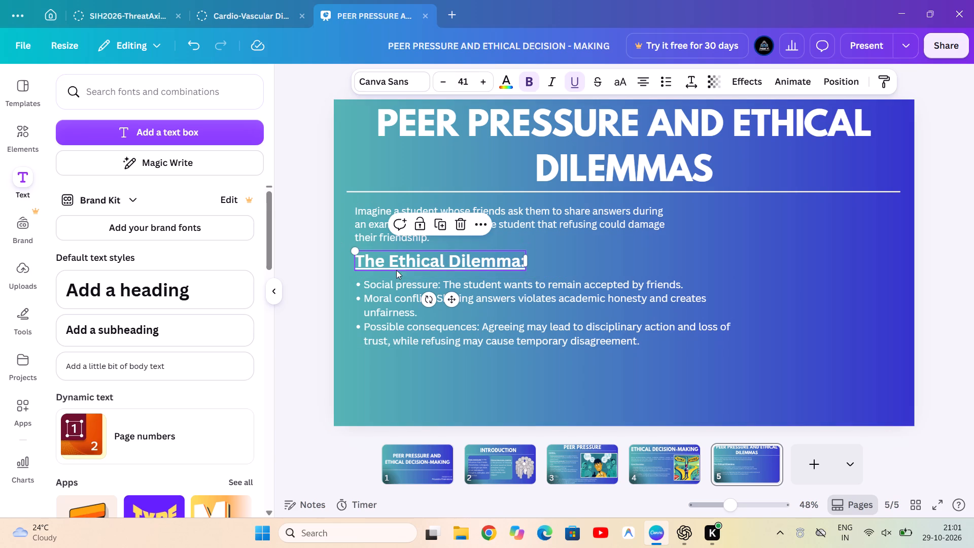
Align the bullet list's left edge with The Ethical Dilemma heading, leaving a small gap below the heading.
left_click_drag(396, 293, 400, 286)
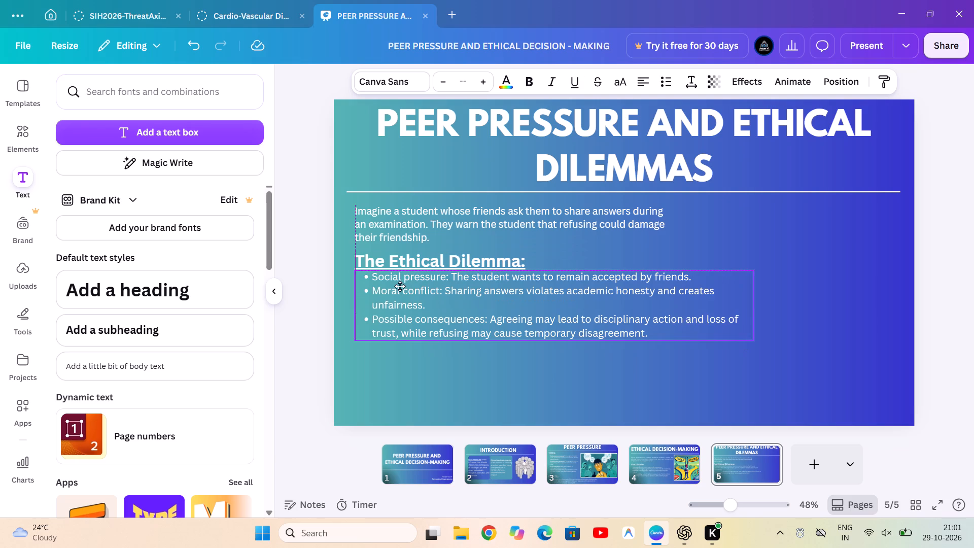
left_click_drag(400, 286, 399, 291)
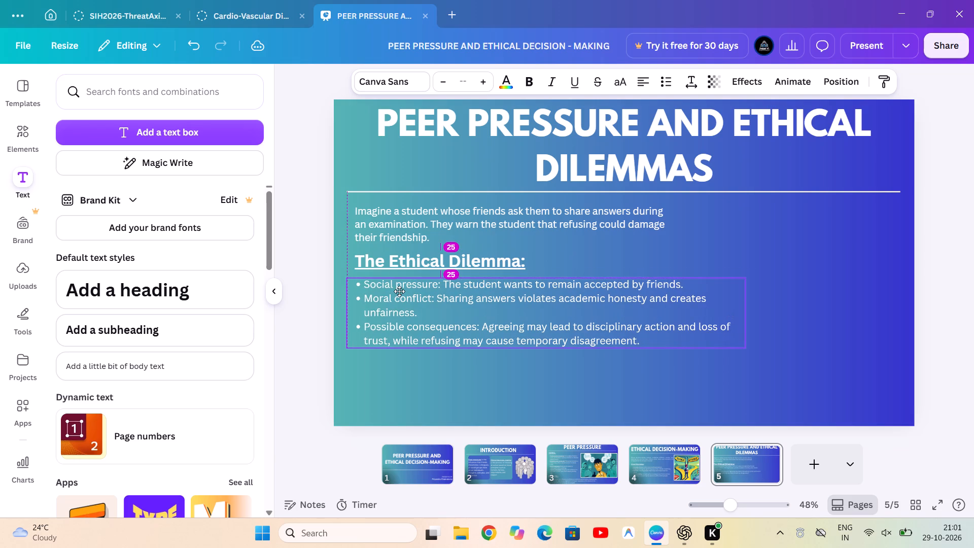
left_click_drag(399, 291, 403, 288)
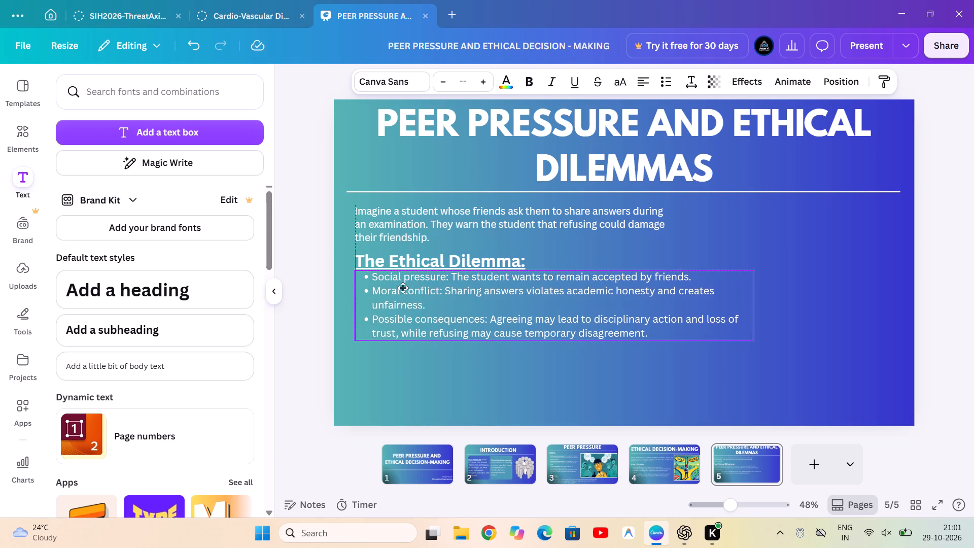
left_click_drag(403, 288, 403, 288)
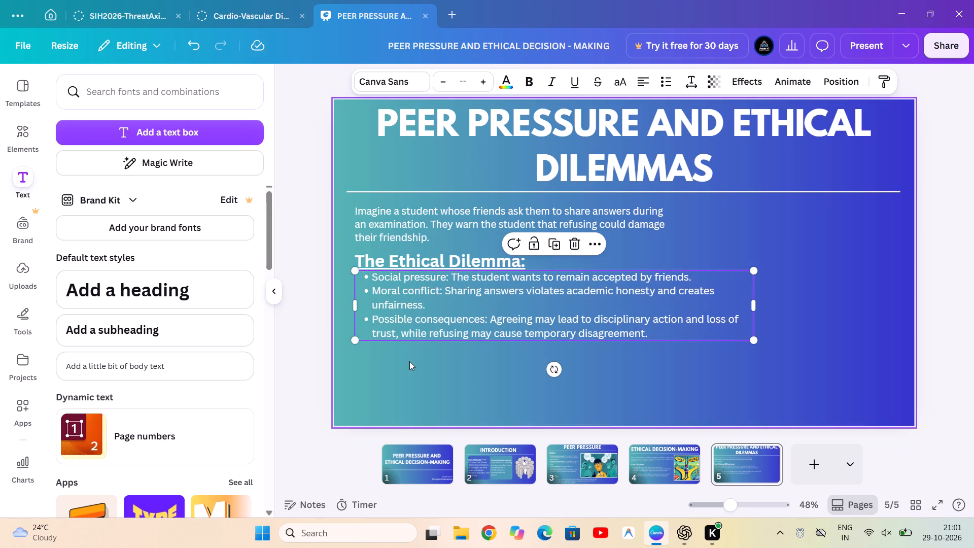
left_click(409, 361)
left_click(429, 293)
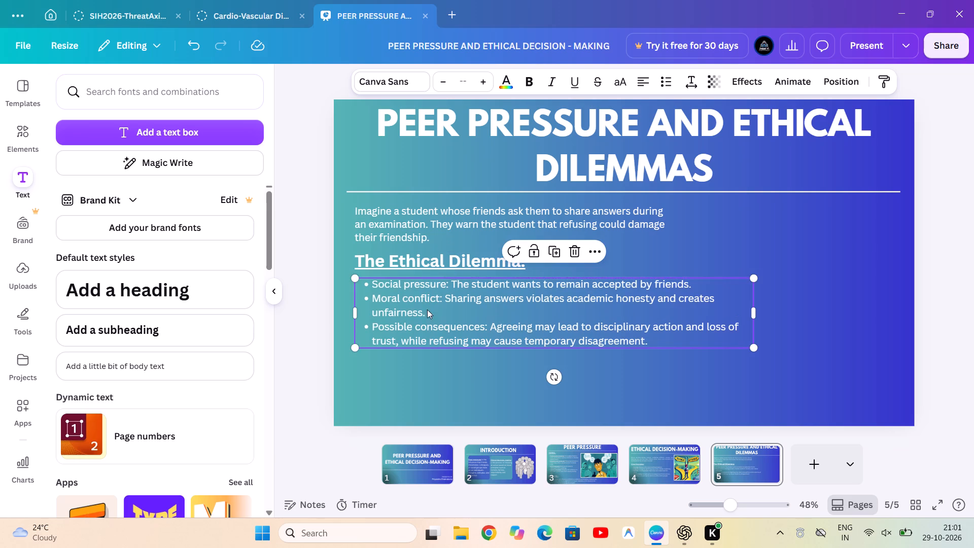
left_click(427, 363)
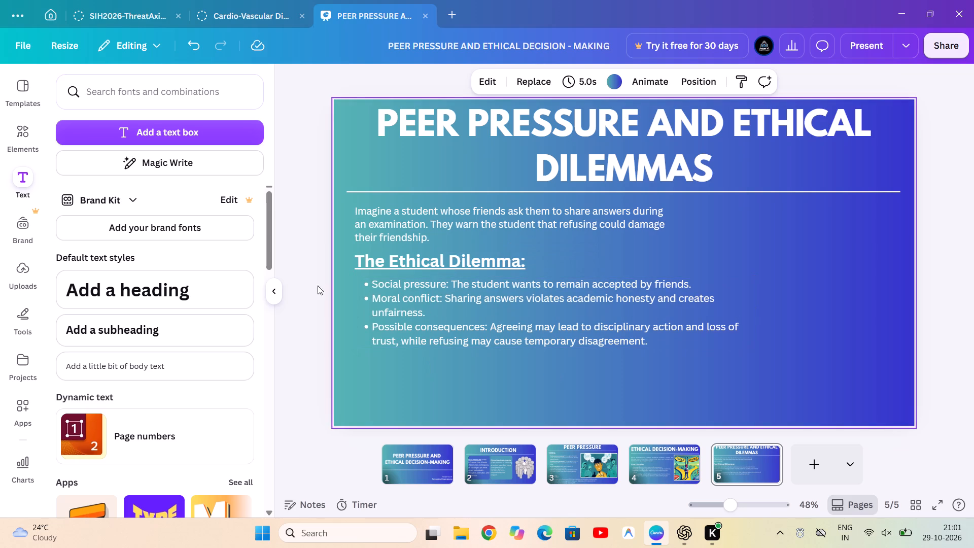
Add a new subheading at font size 41 and place it below the bullet list.
left_click(143, 333)
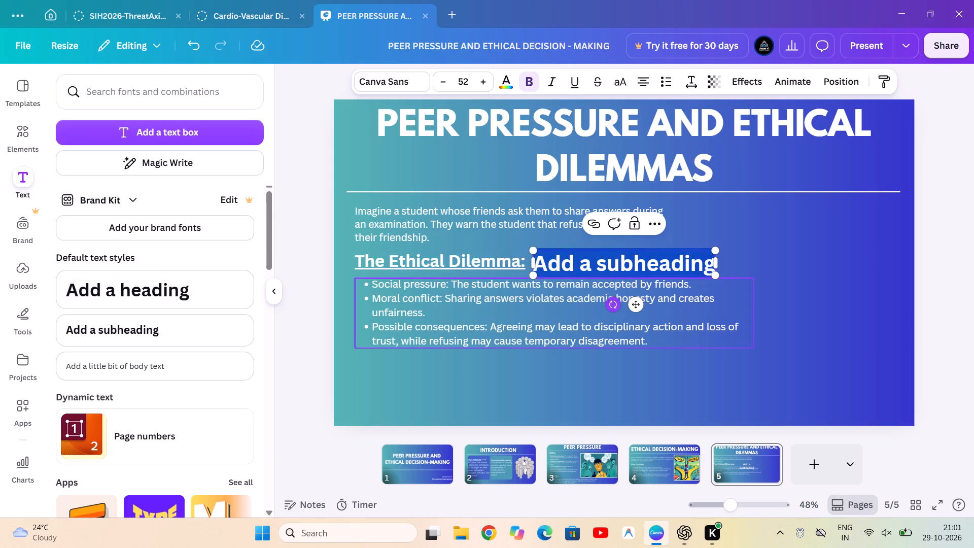
triple_click(442, 84)
triple_click(442, 84)
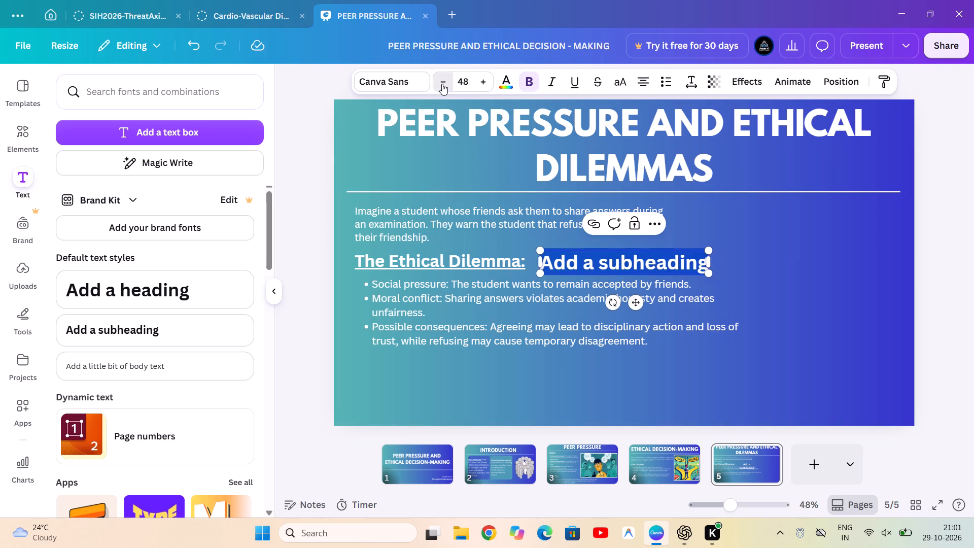
triple_click(442, 84)
double_click(442, 84)
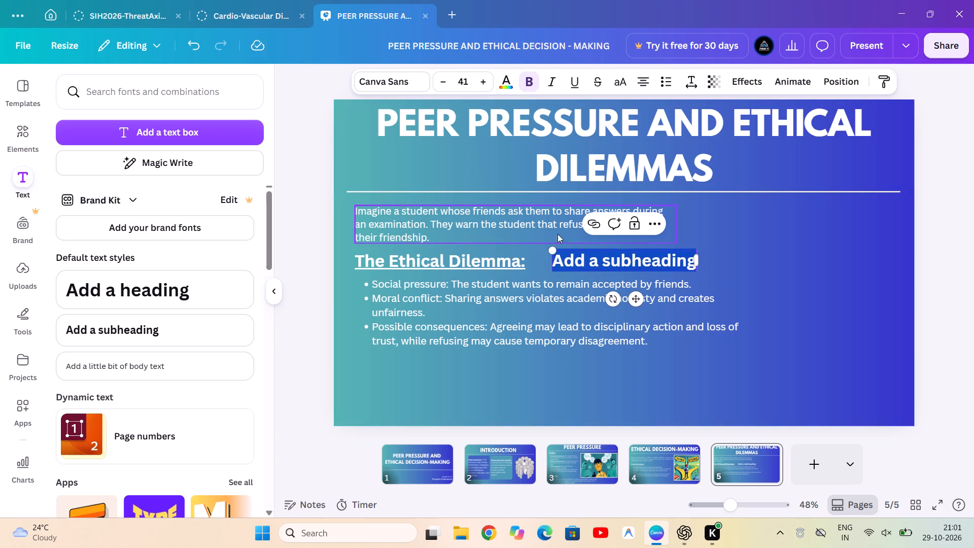
left_click_drag(636, 300, 477, 374)
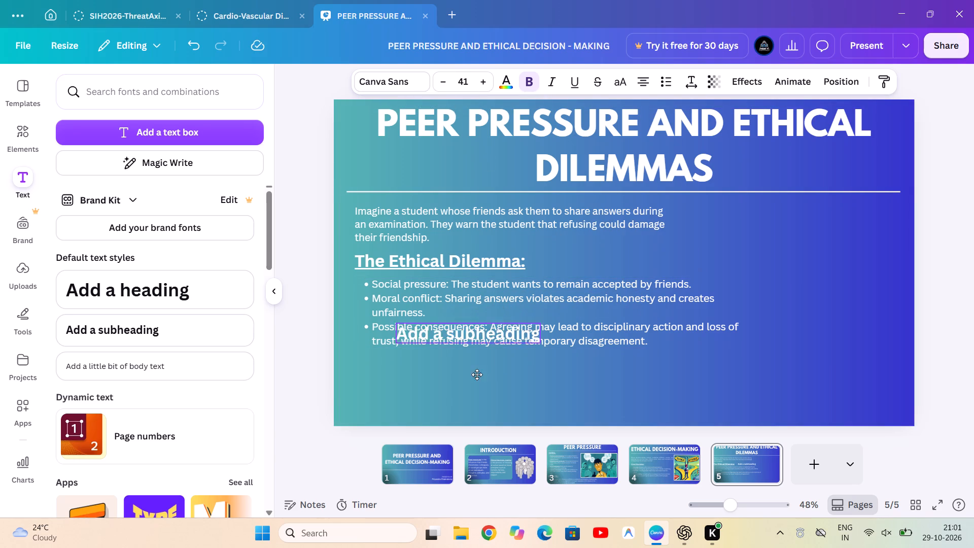
left_click_drag(477, 374, 439, 404)
Replace the new subheading's placeholder text with "The Ethical Choice:".
double_click(488, 365)
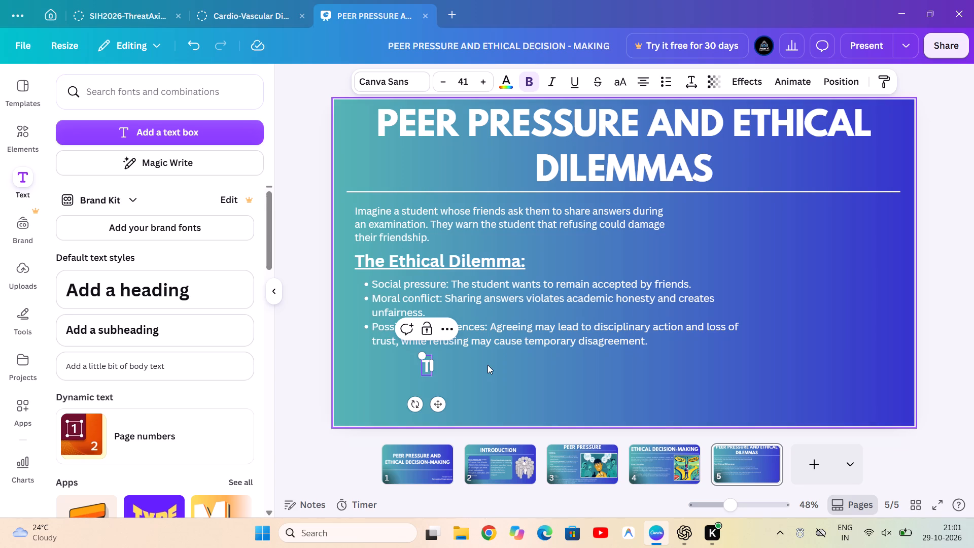
type("he")
key("space")
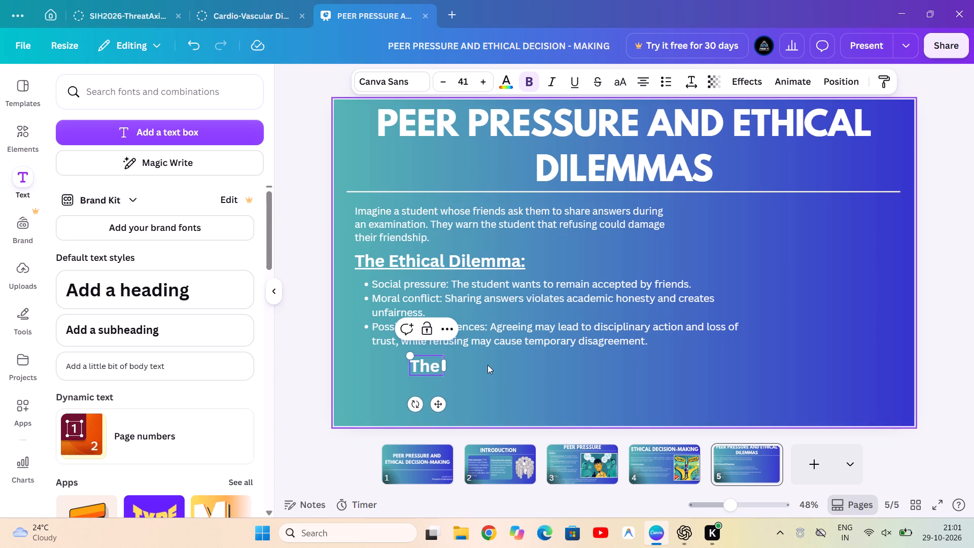
type("thical")
key("space")
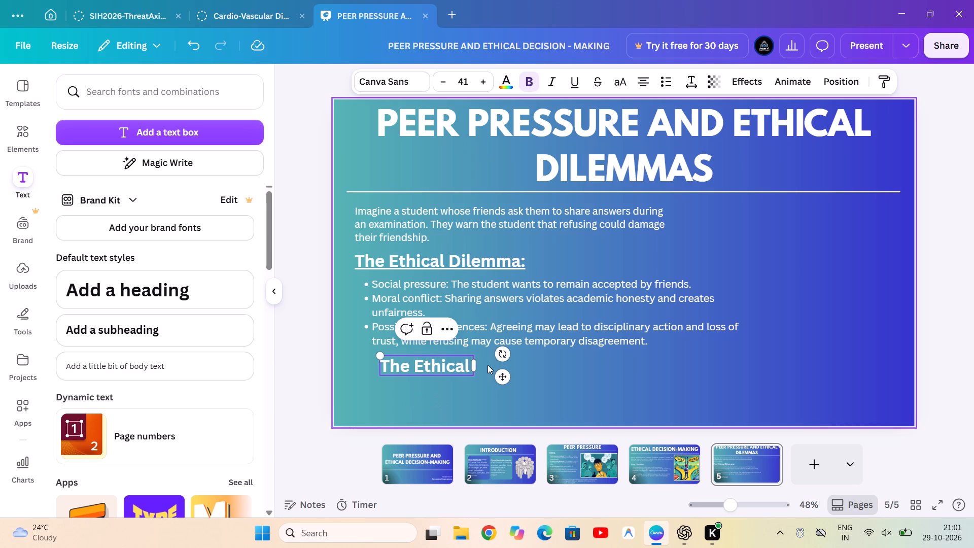
type("hoice")
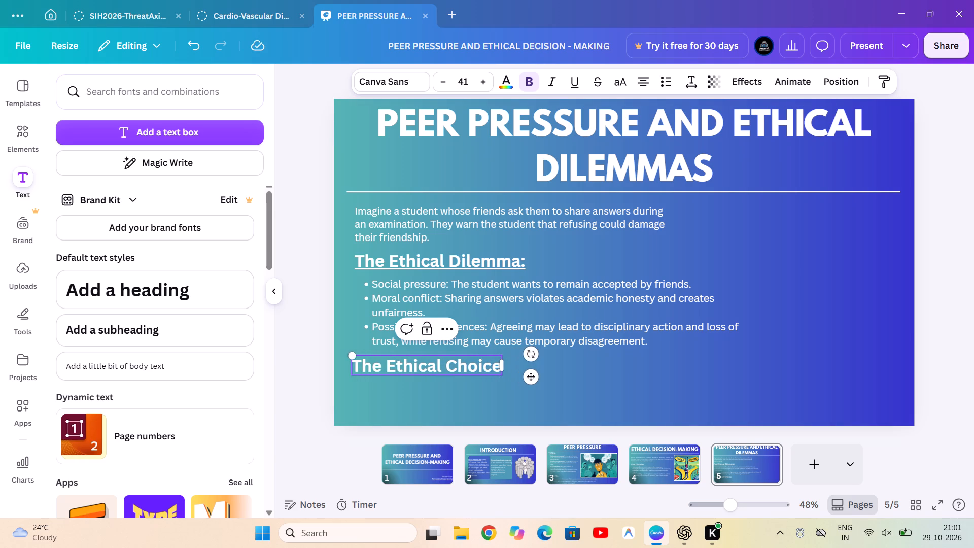
key("shift+colon")
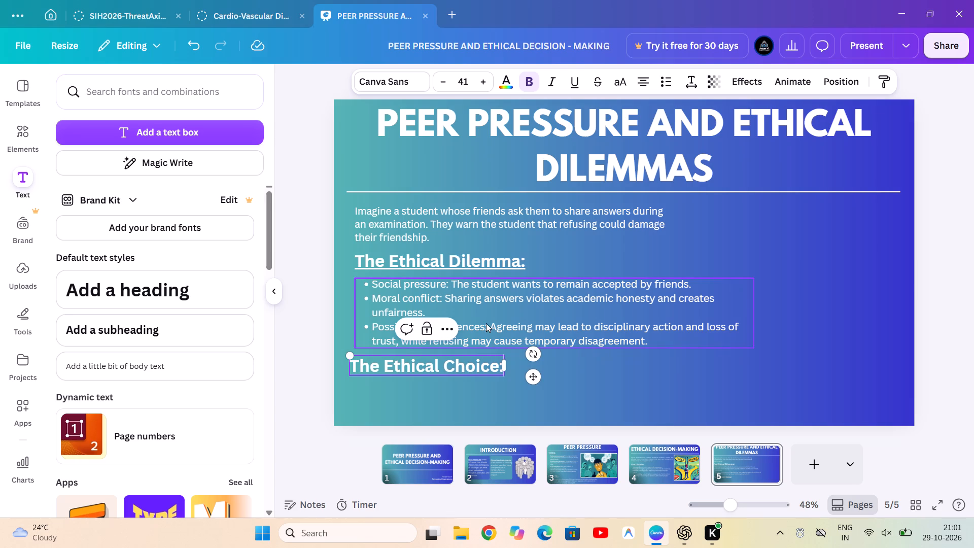
Underline the whole text of The Ethical Choice heading.
left_click(580, 80)
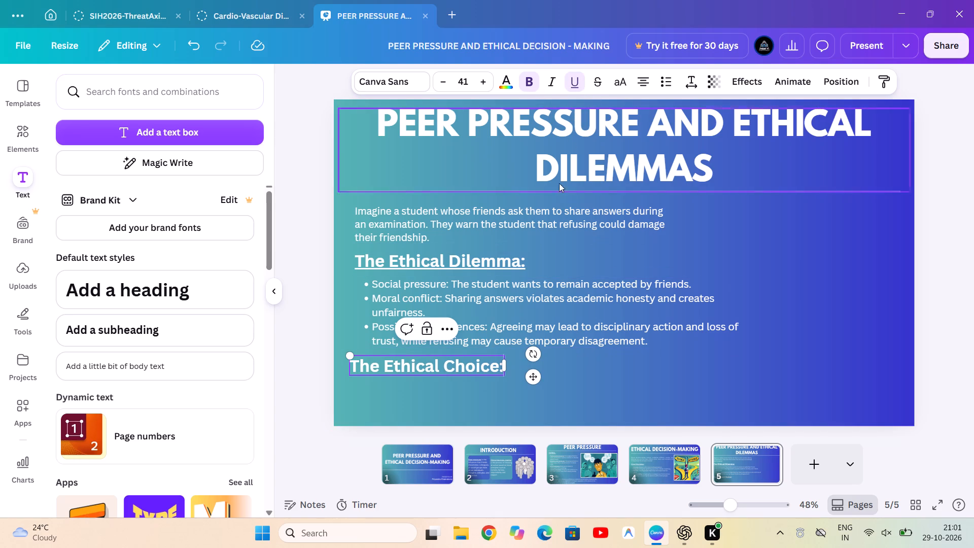
triple_click(498, 373)
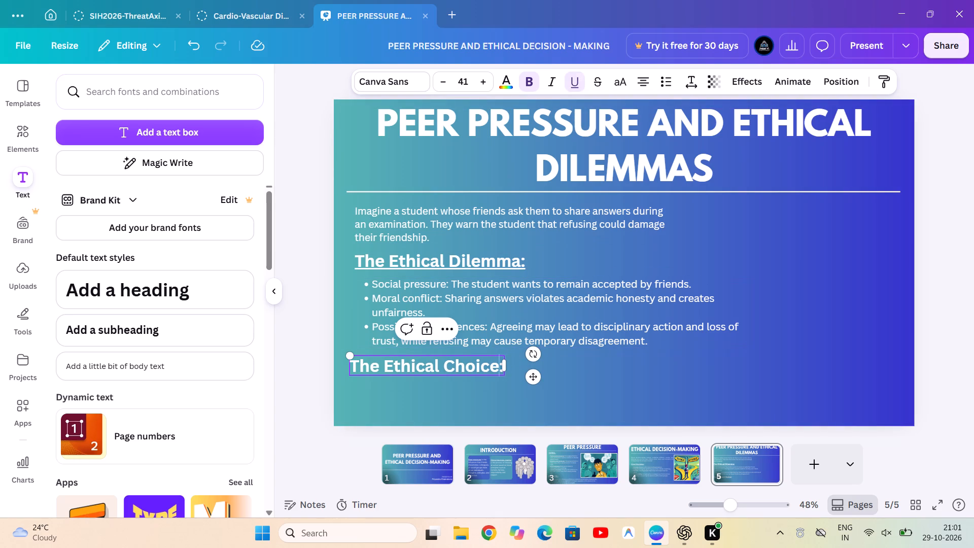
left_click(579, 82)
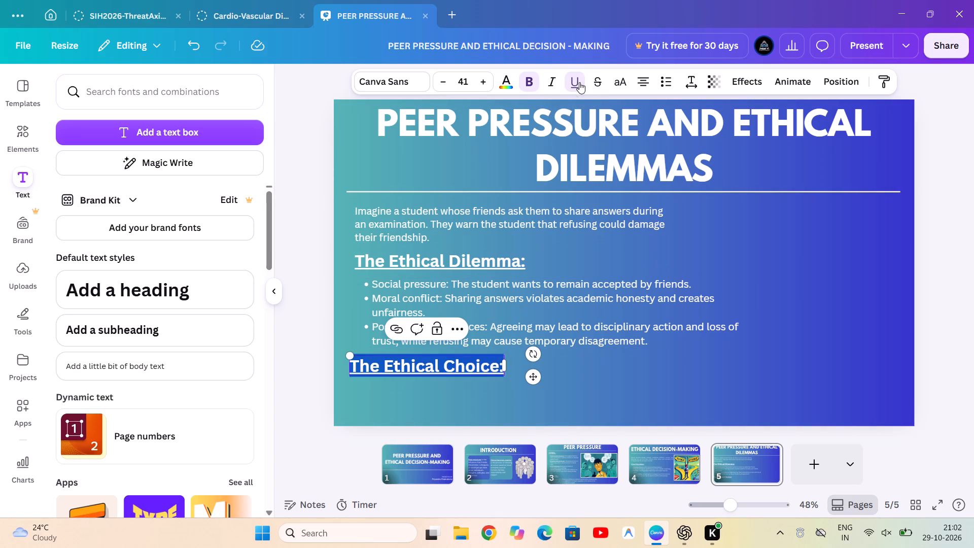
left_click(486, 399)
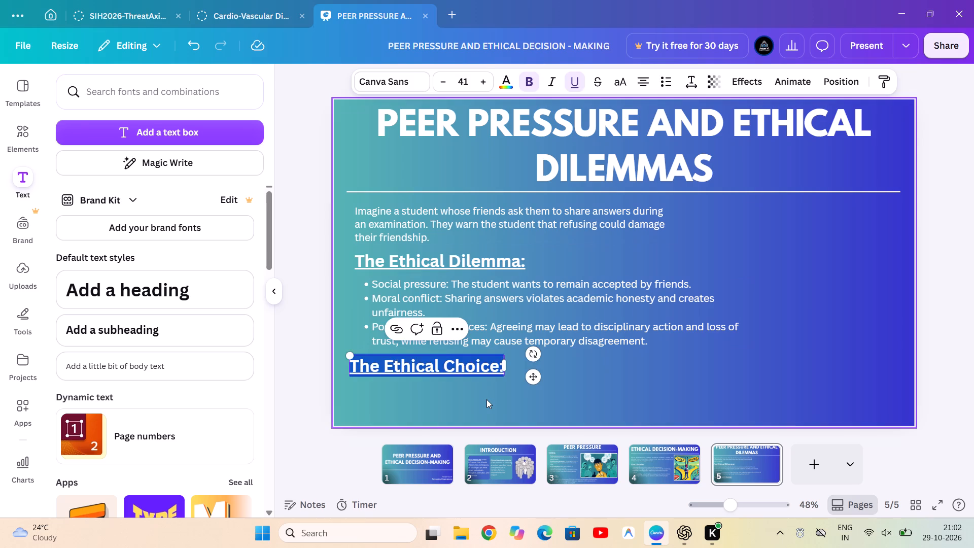
Align The Ethical Choice heading's left edge with The Ethical Dilemma heading above the bullet list.
left_click(421, 369)
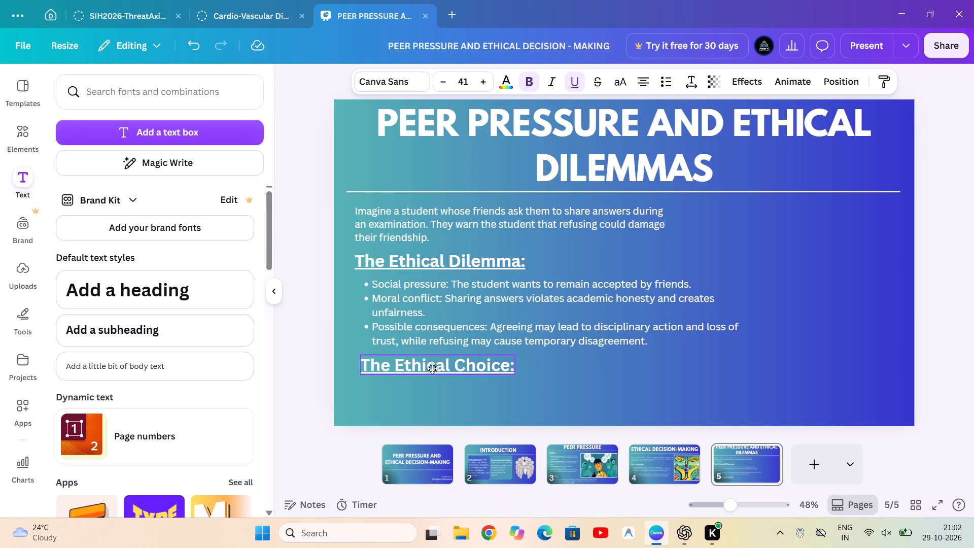
left_click(443, 403)
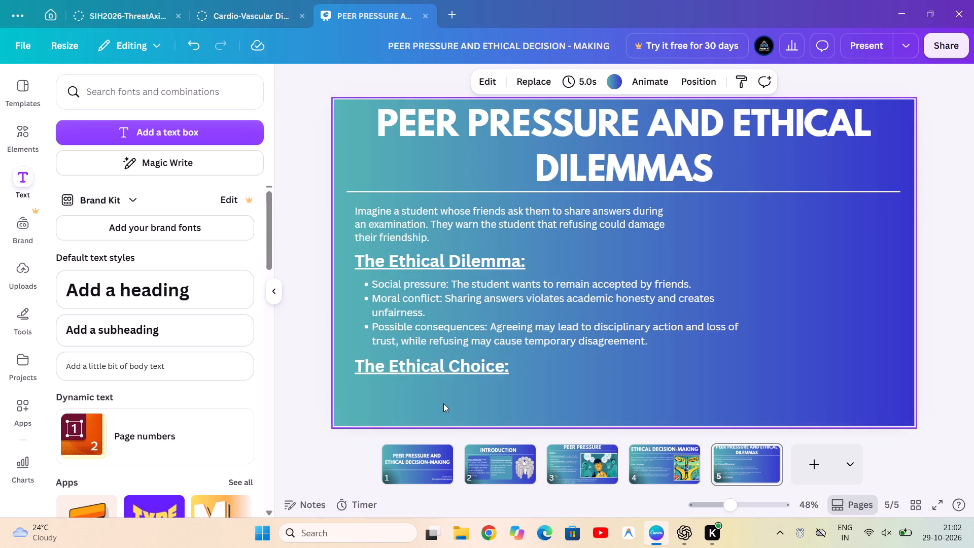
Add a body text box to slide 5 and place it directly beneath The Ethical Choice heading.
left_click(182, 355)
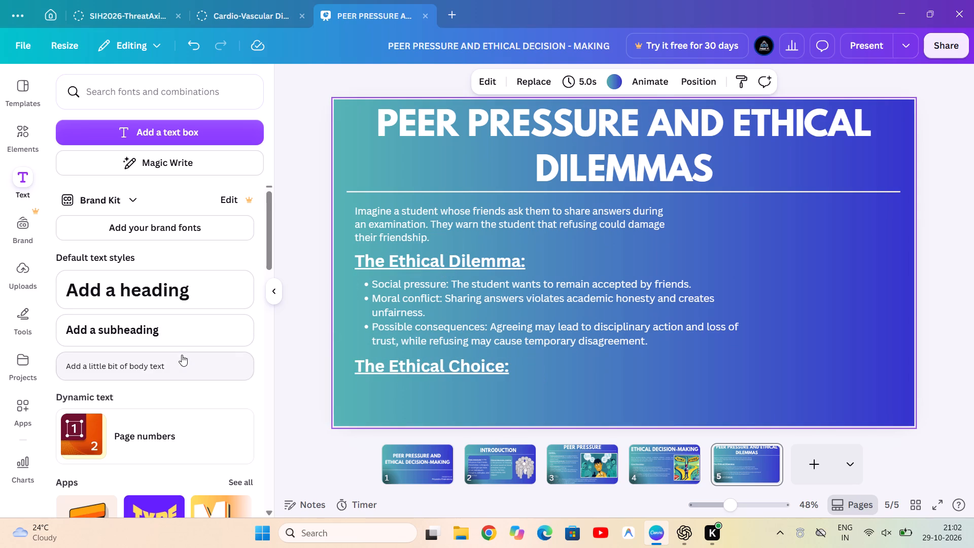
left_click_drag(635, 305, 634, 309)
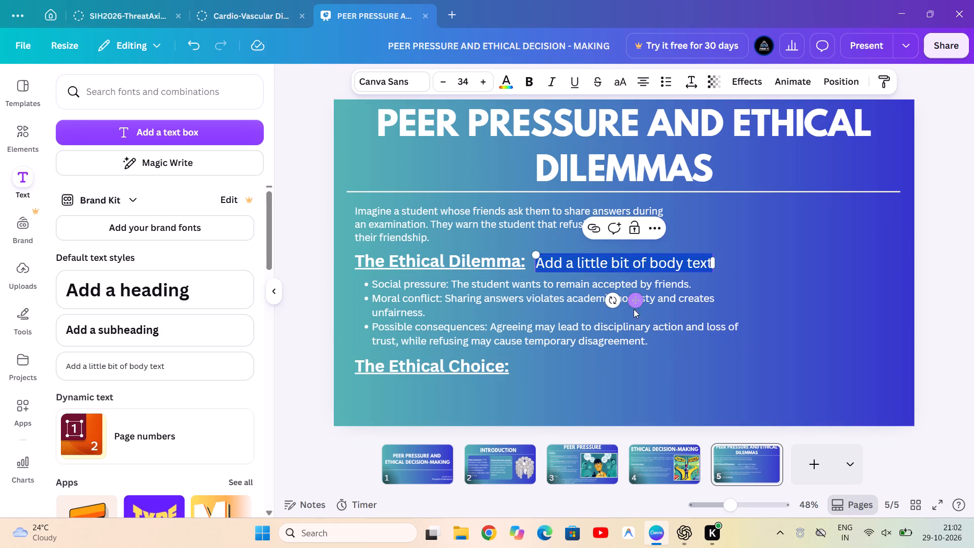
left_click_drag(634, 309, 465, 430)
left_click(465, 430)
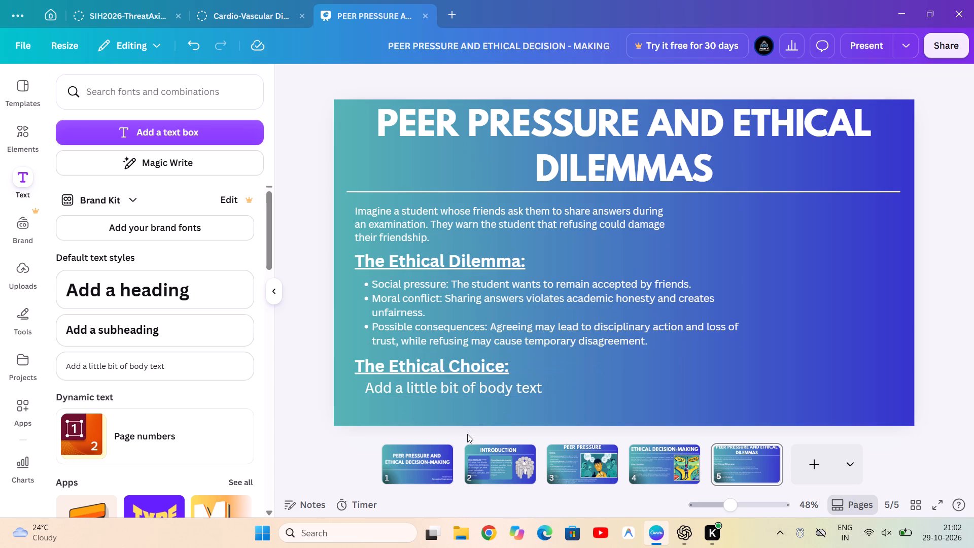
Check the bullet list's font size and set the new body text to the matching size 25.
left_click(466, 320)
left_click(466, 320)
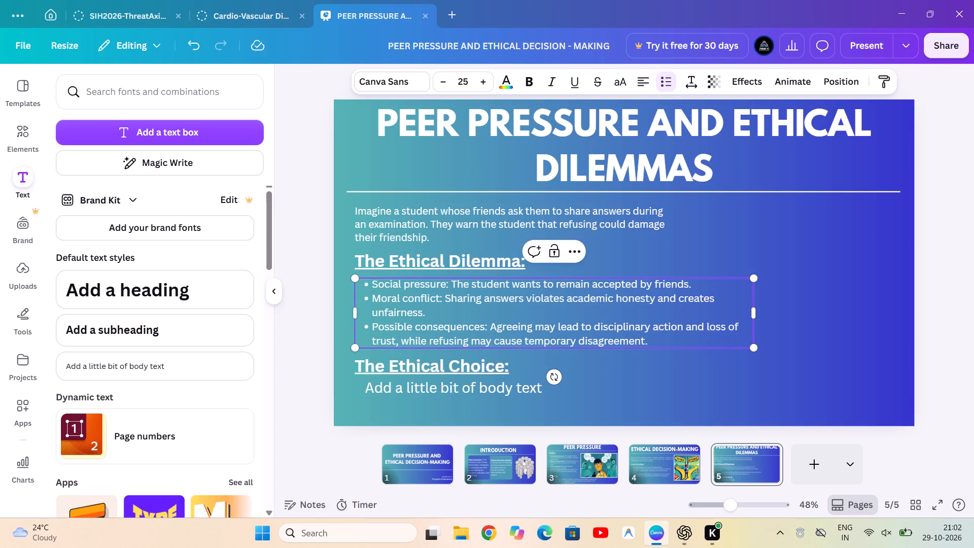
triple_click(485, 333)
left_click(485, 333)
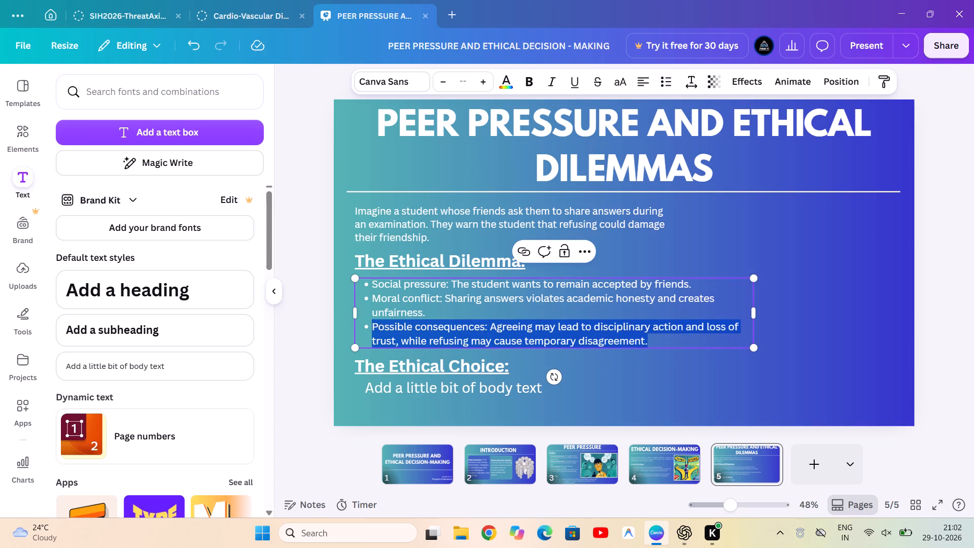
left_click(523, 390)
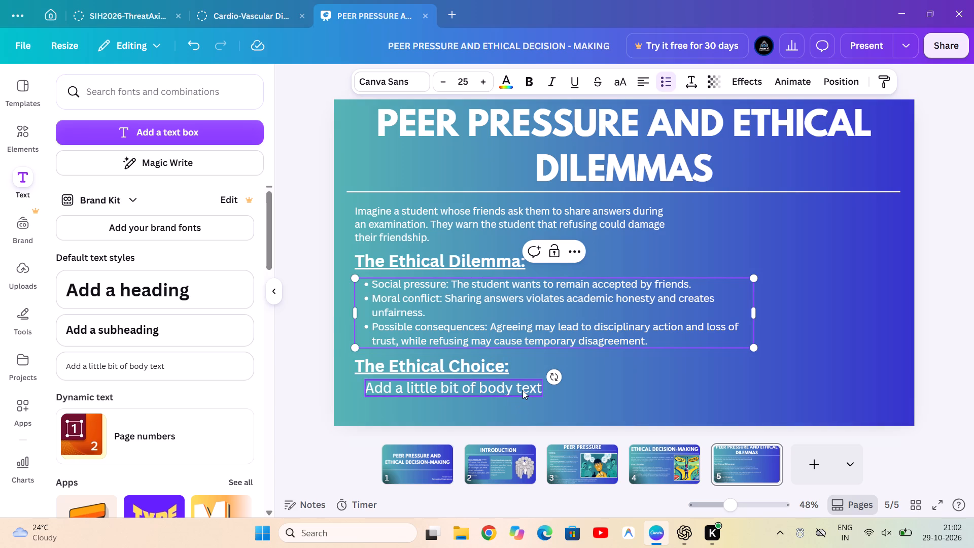
double_click(523, 390)
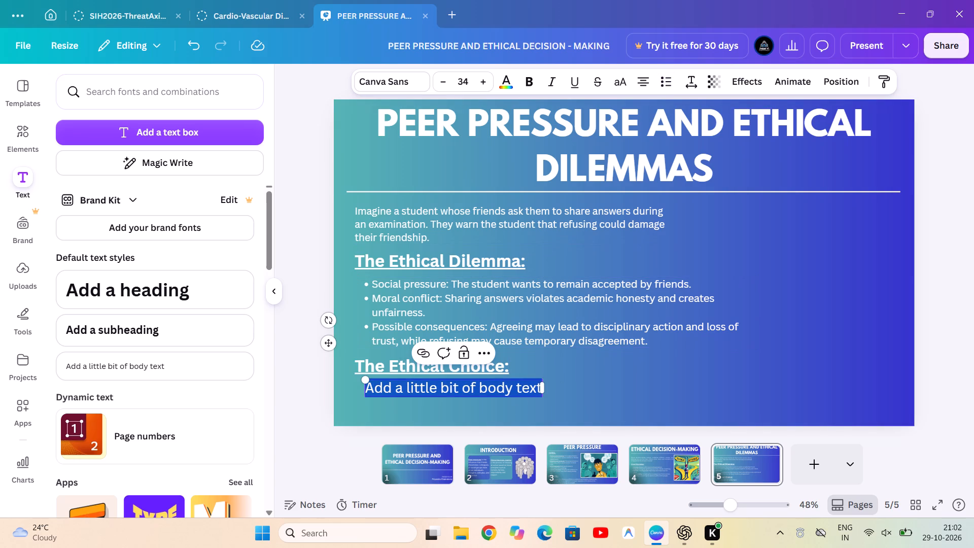
triple_click(440, 84)
triple_click(439, 84)
double_click(439, 84)
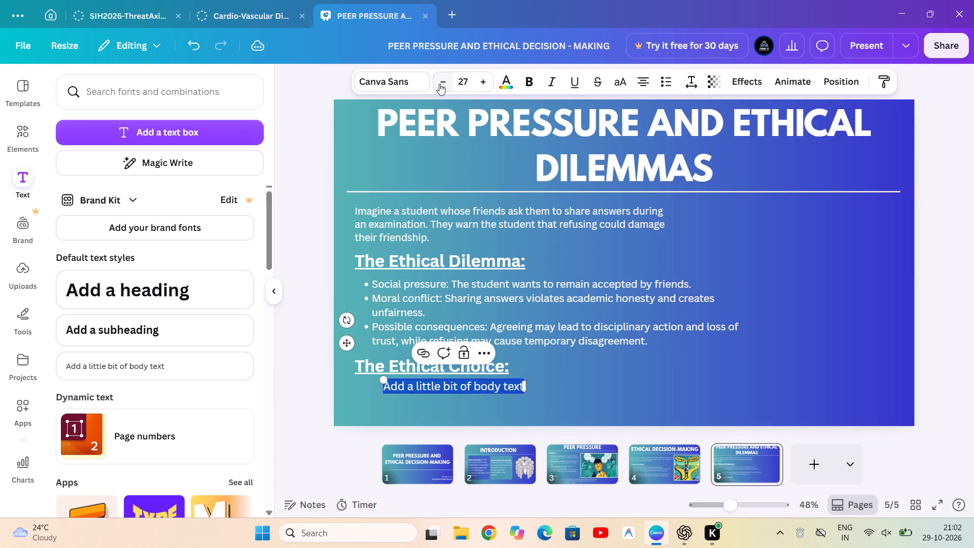
left_click(439, 84)
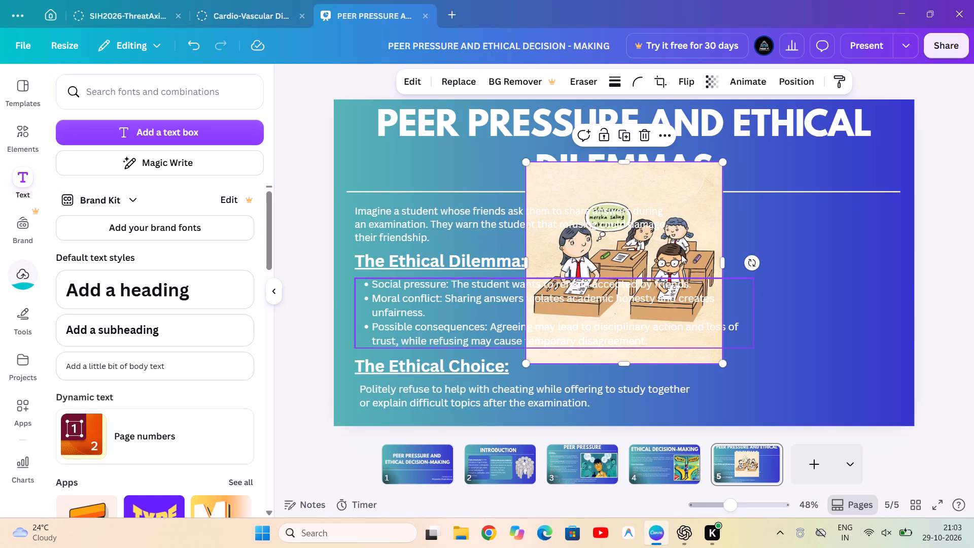
Move the classroom illustration to the slide's right side and shrink it slightly so it sits below the title line.
left_click_drag(681, 255, 871, 280)
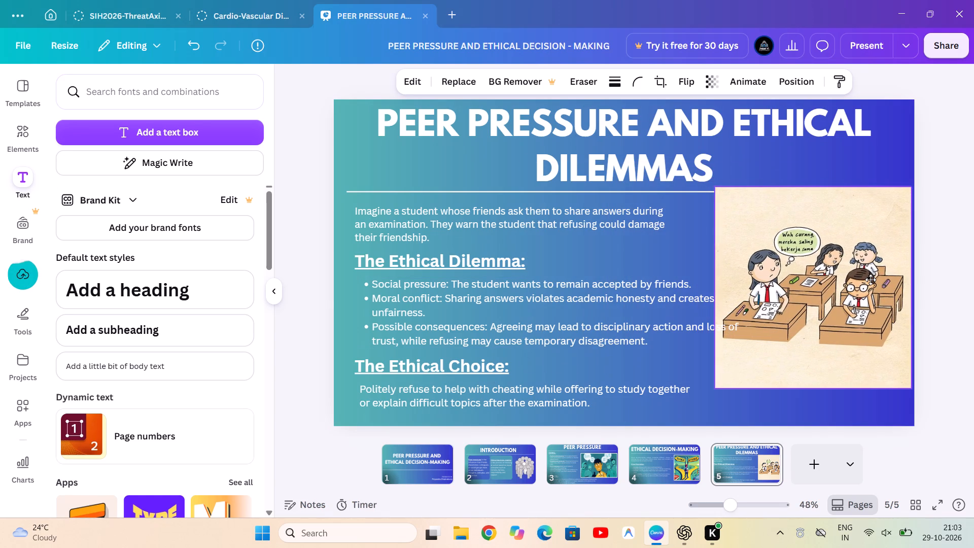
left_click_drag(871, 280, 869, 277)
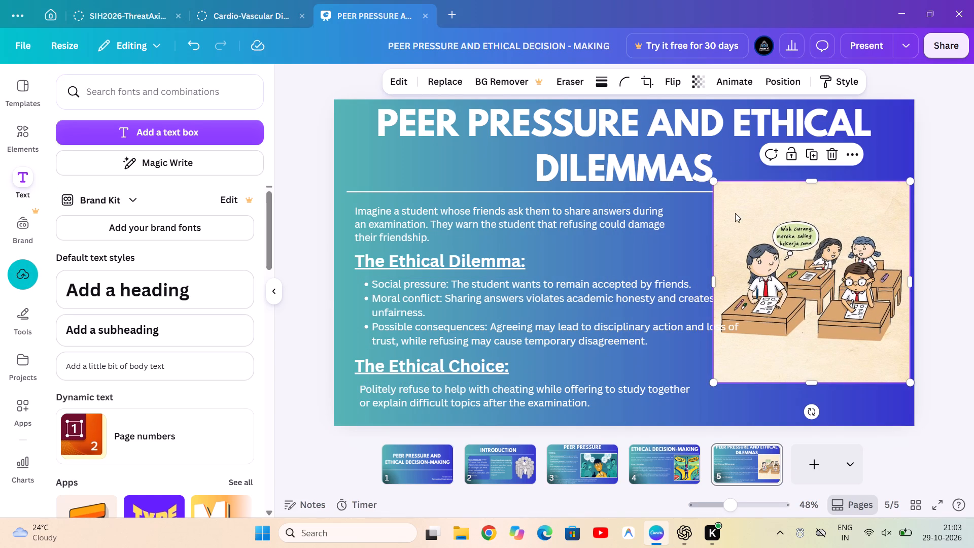
left_click_drag(710, 180, 729, 195)
Narrow the bullet list's text box to a width of about 1,240 so it ends at the illustration's left edge.
left_click(708, 326)
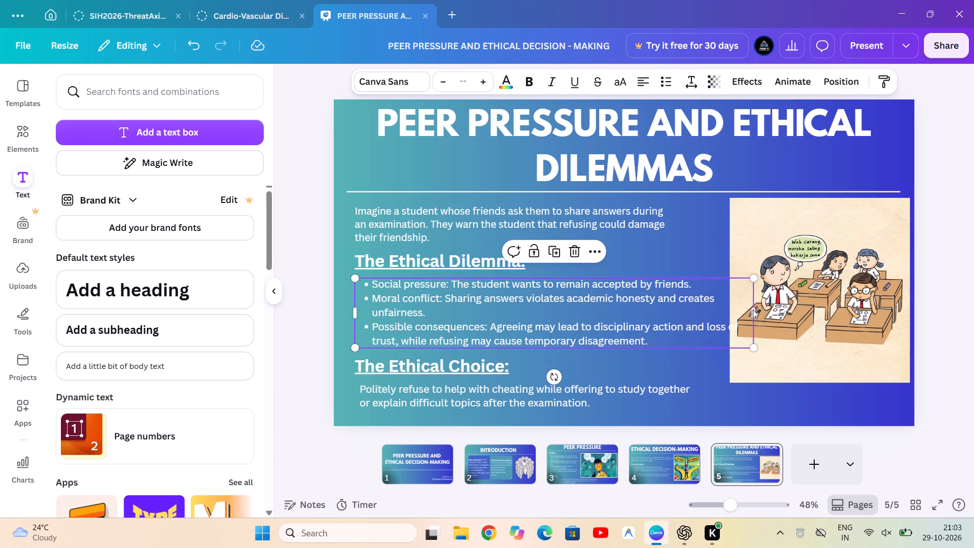
left_click_drag(754, 305, 728, 304)
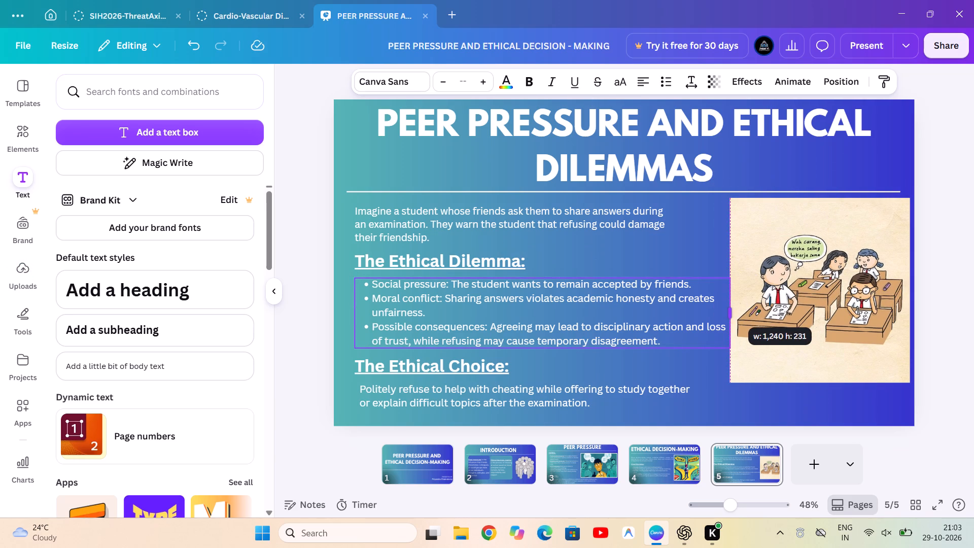
Narrow the bullet list's text box slightly more and shift the classroom illustration slightly left, leaving a small gap between them.
left_click_drag(728, 304, 716, 302)
left_click_drag(786, 295, 779, 295)
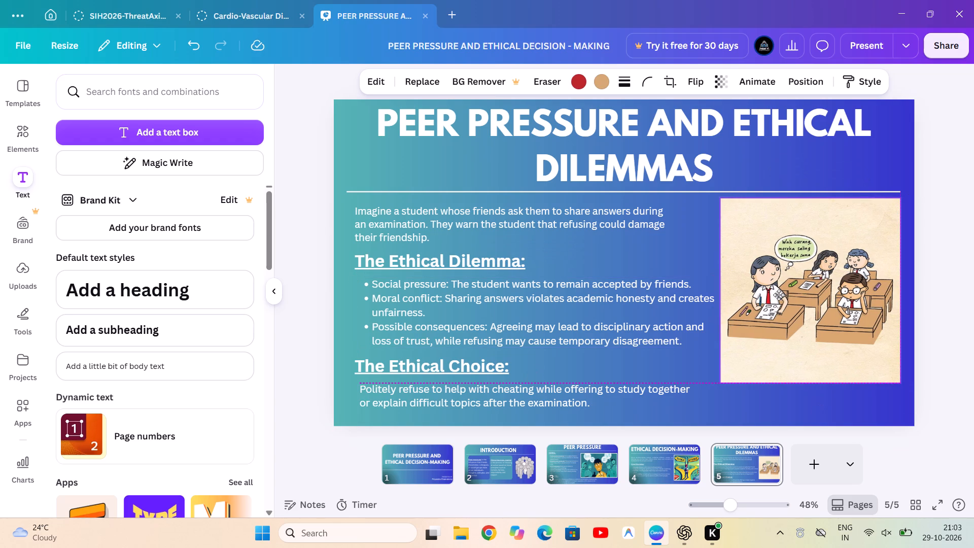
left_click_drag(779, 295, 781, 295)
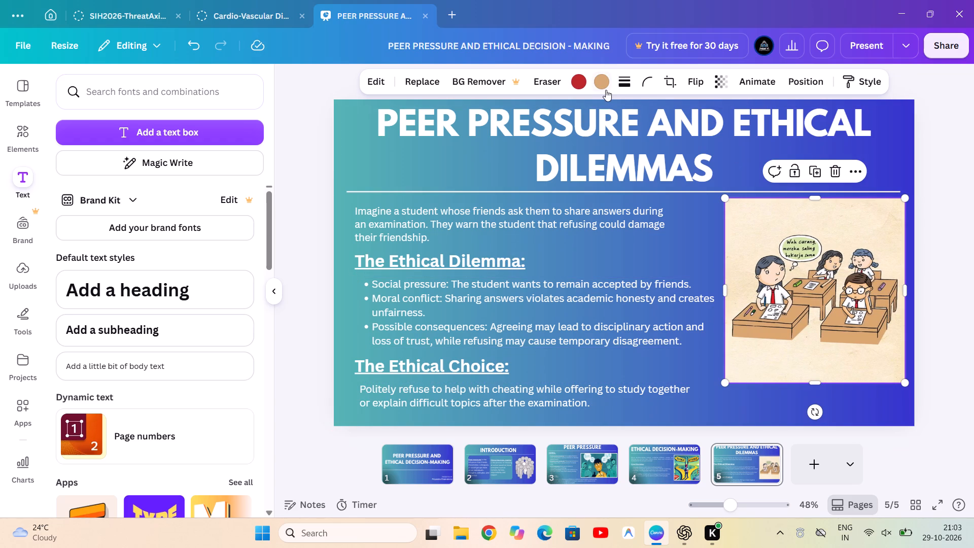
Add a solid white border with a stroke weight of 11 around the classroom illustration on slide 5.
left_click(619, 85)
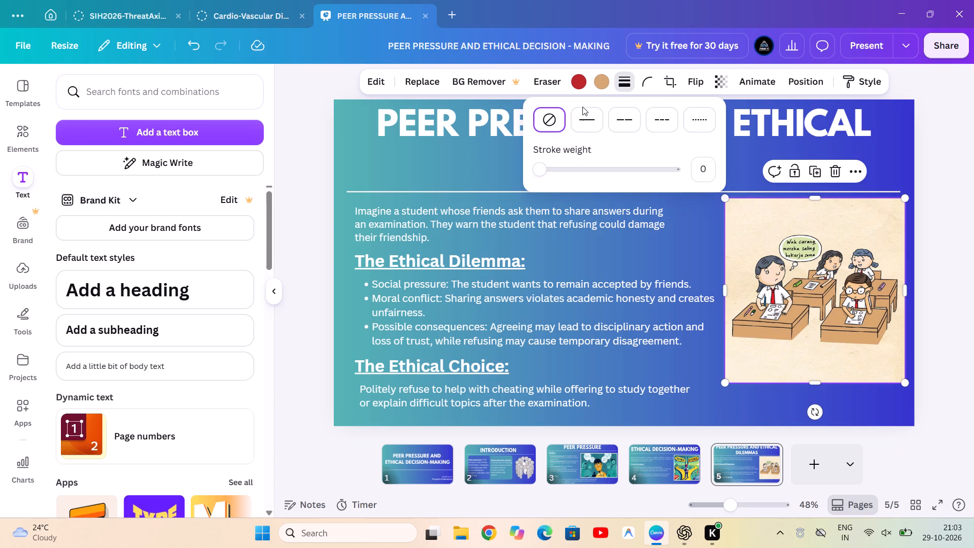
left_click(576, 117)
left_click_drag(547, 175, 550, 175)
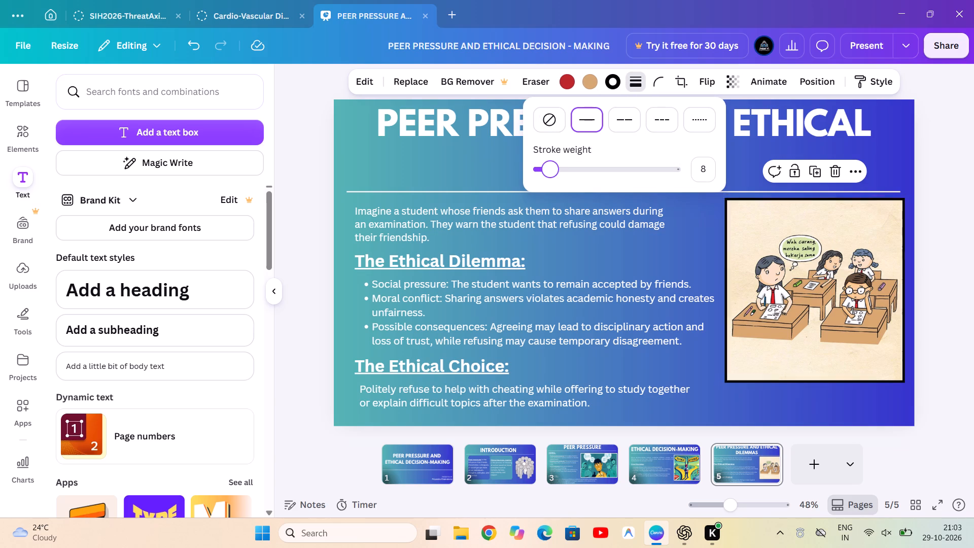
left_click_drag(550, 175, 552, 175)
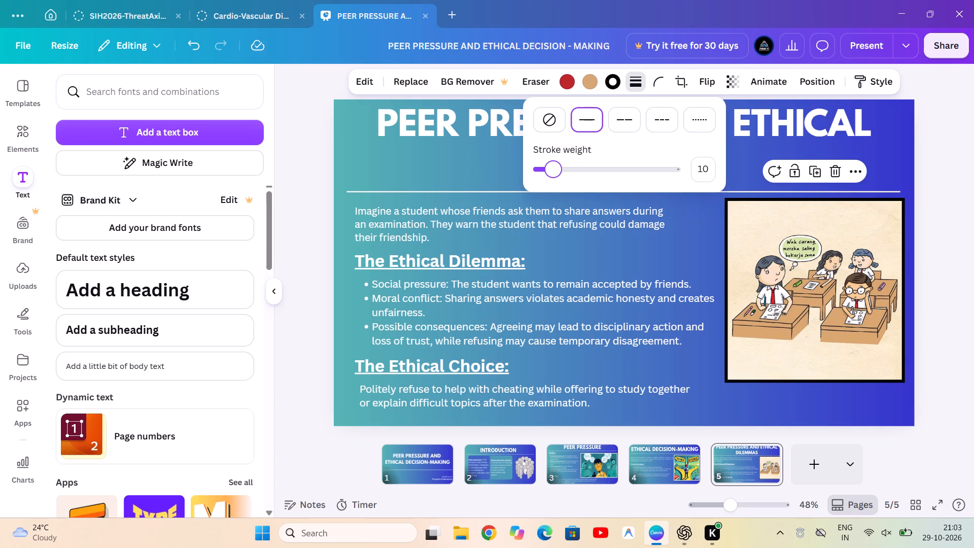
left_click_drag(552, 175, 554, 174)
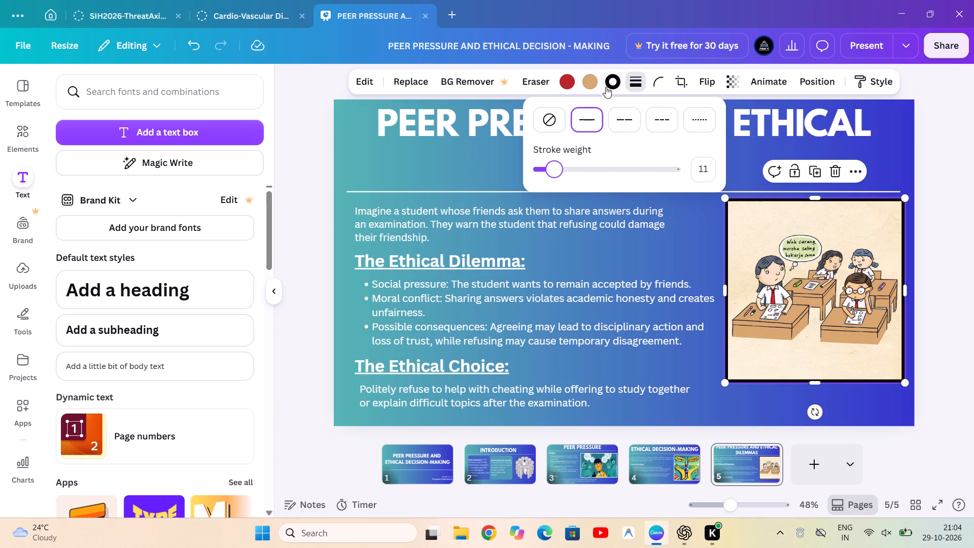
left_click(607, 85)
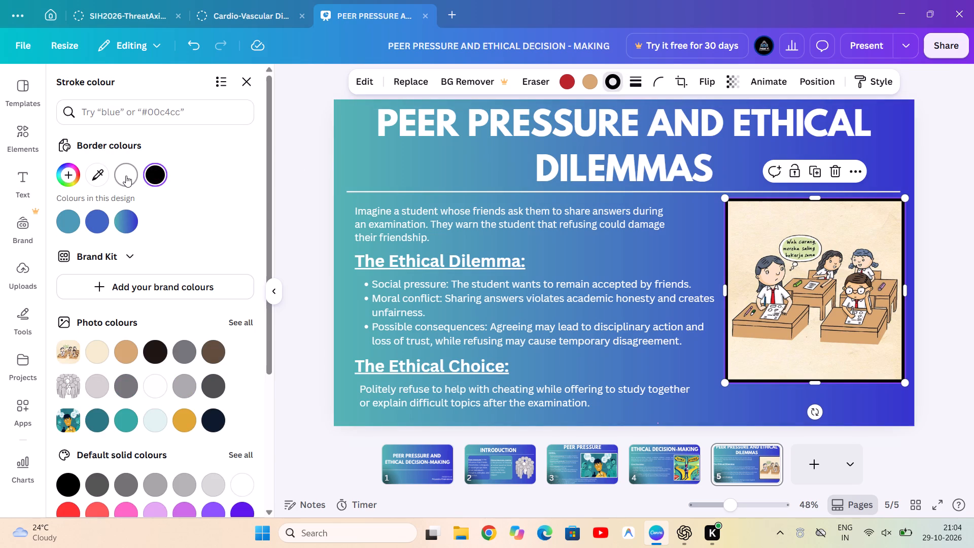
left_click(126, 176)
left_click(590, 256)
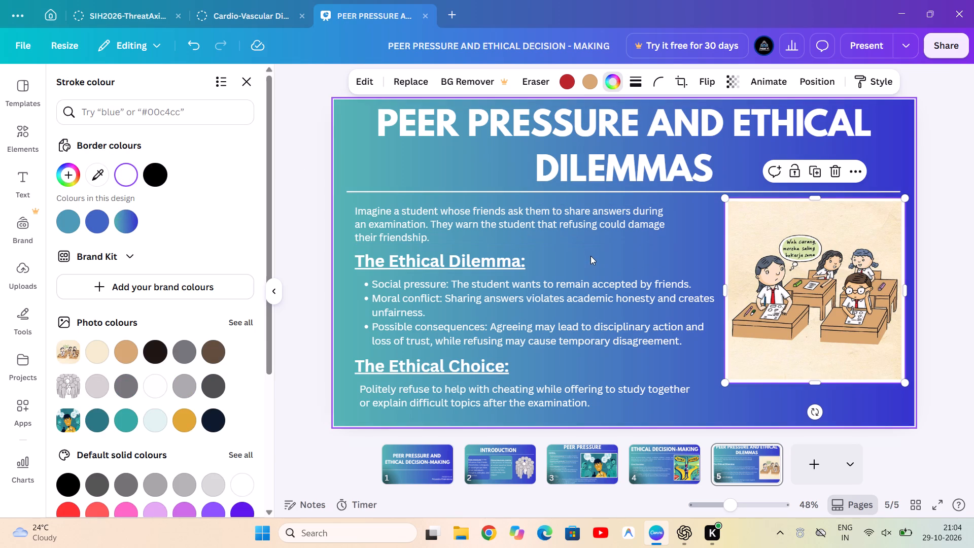
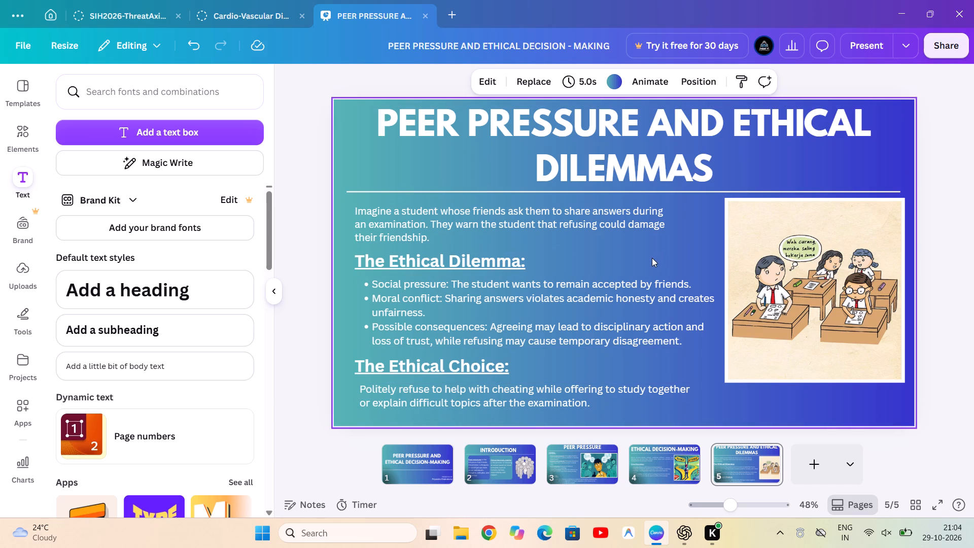
Look through slides 1 to 5 to check their headings, text and illustrations for consistency.
left_click(650, 460)
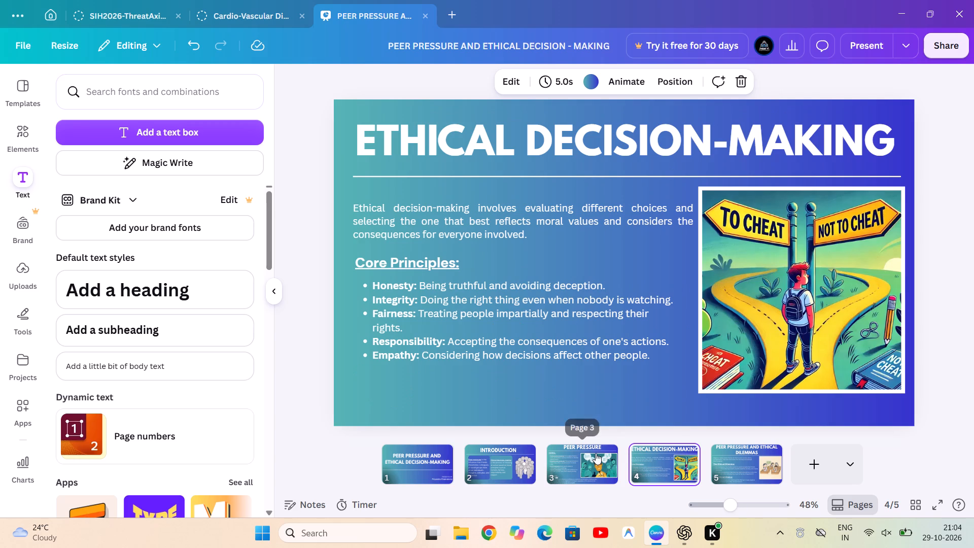
left_click(596, 453)
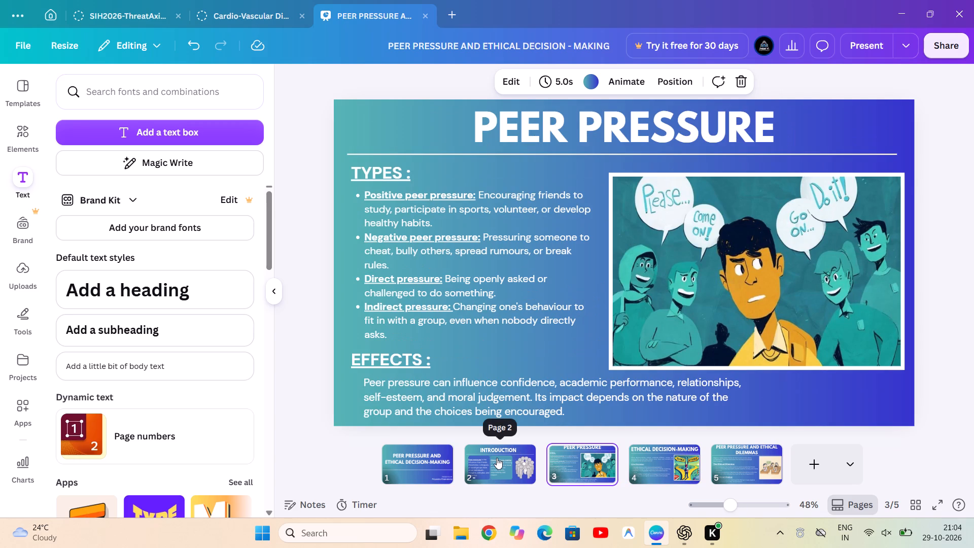
left_click(494, 458)
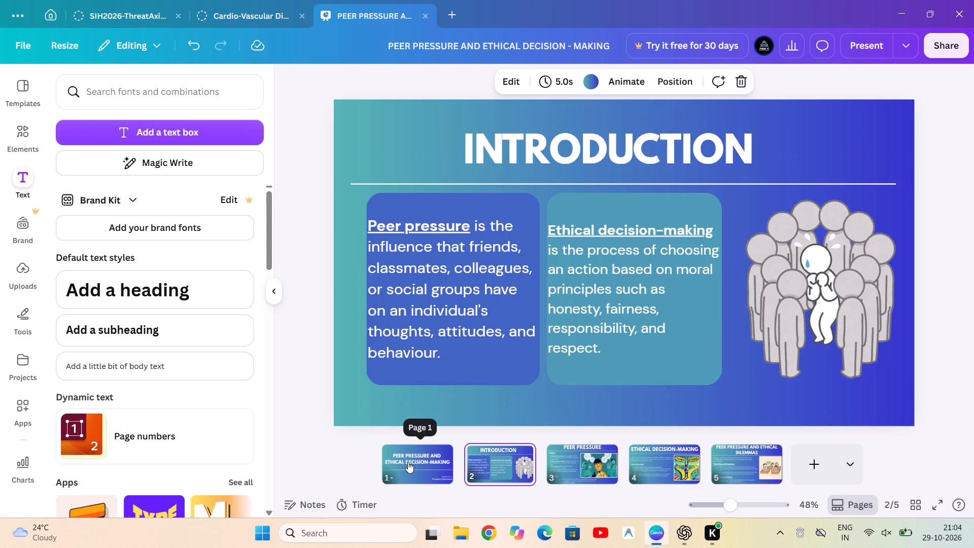
left_click(408, 462)
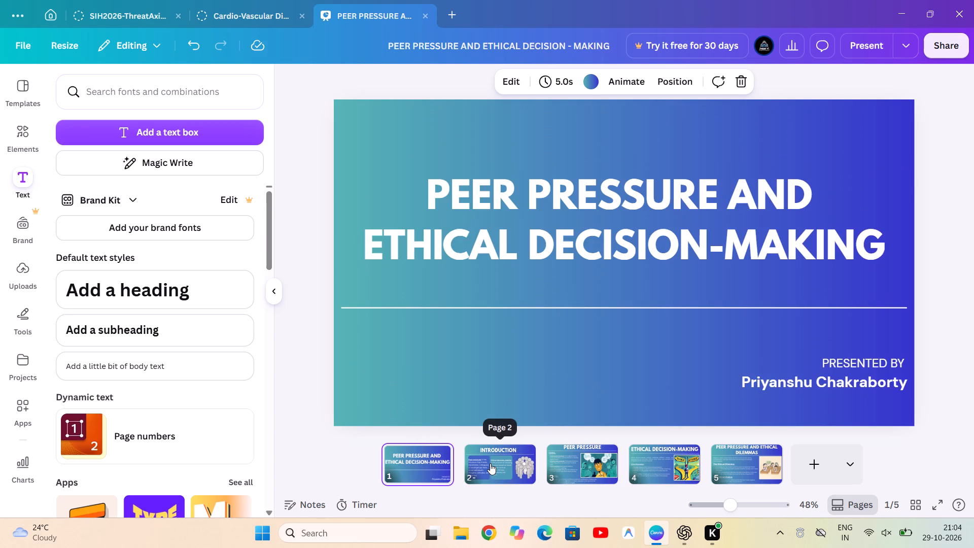
left_click(489, 462)
left_click(554, 470)
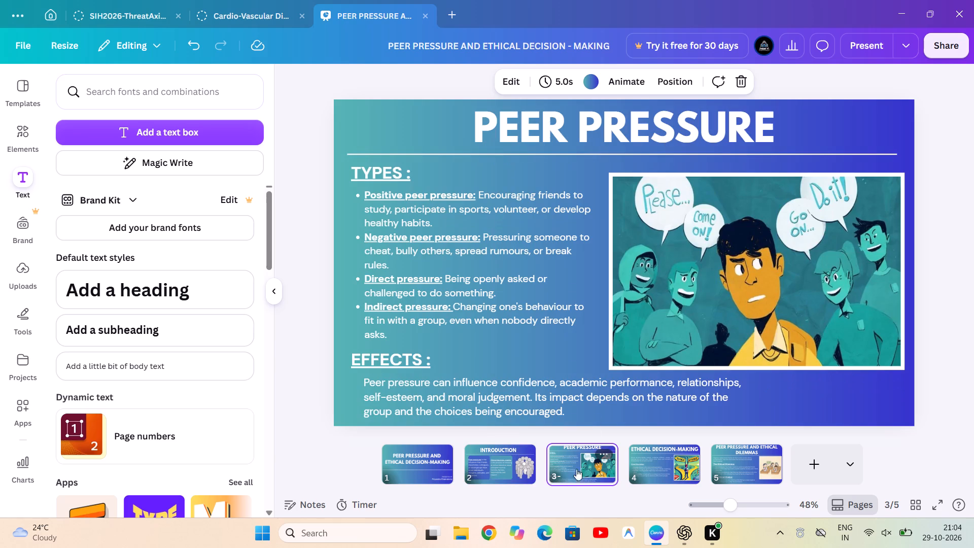
left_click(648, 465)
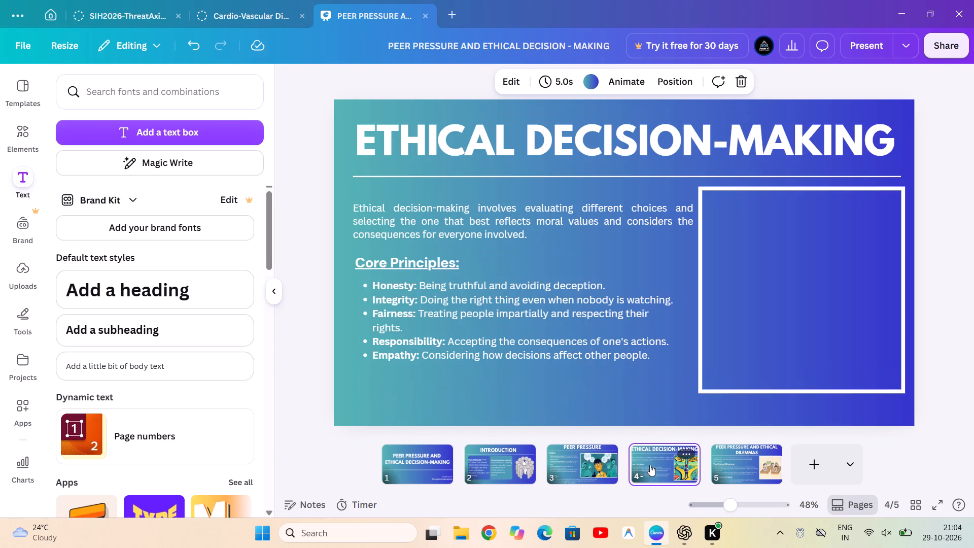
left_click(719, 455)
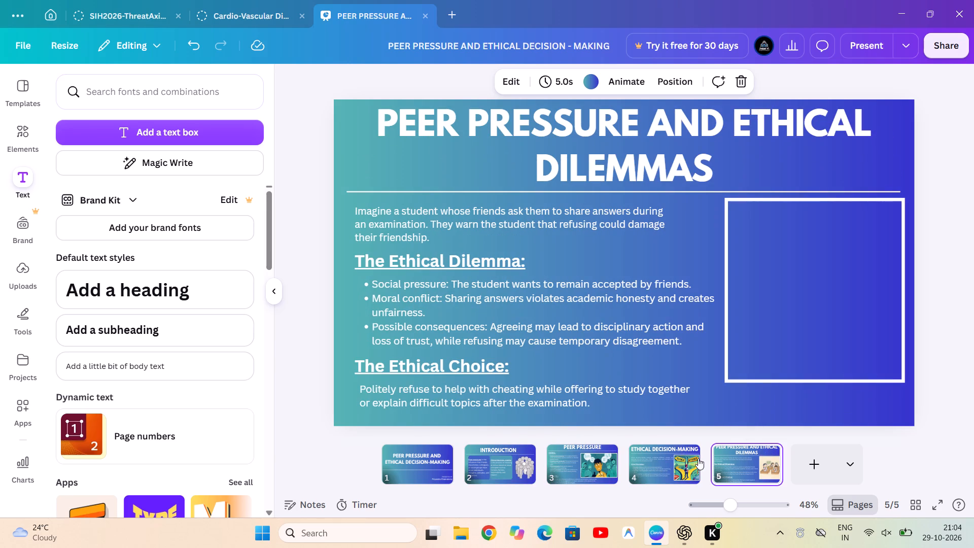
left_click(666, 460)
Rewrite the "EFFECTS :" heading on slide 3 as "Effects:", with no space before the colon.
left_click(582, 464)
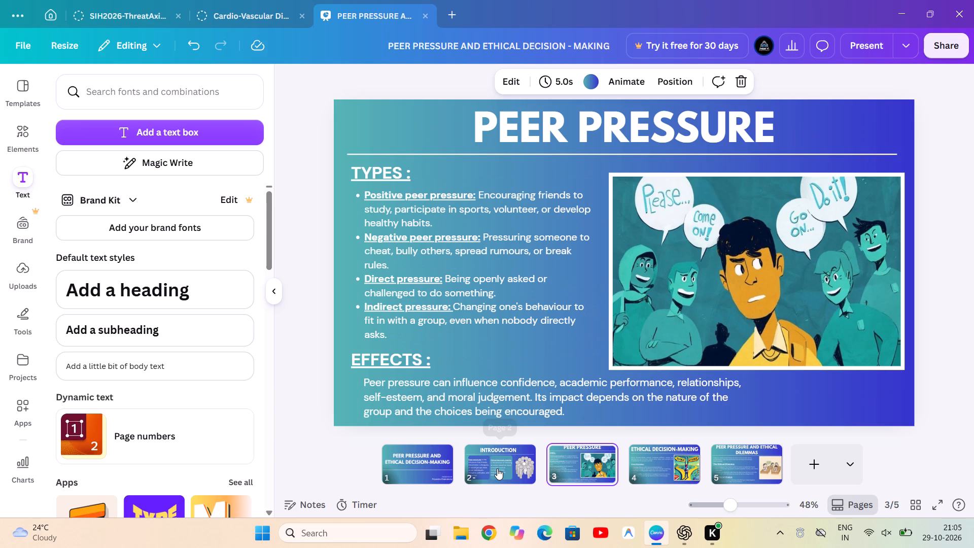
double_click(375, 361)
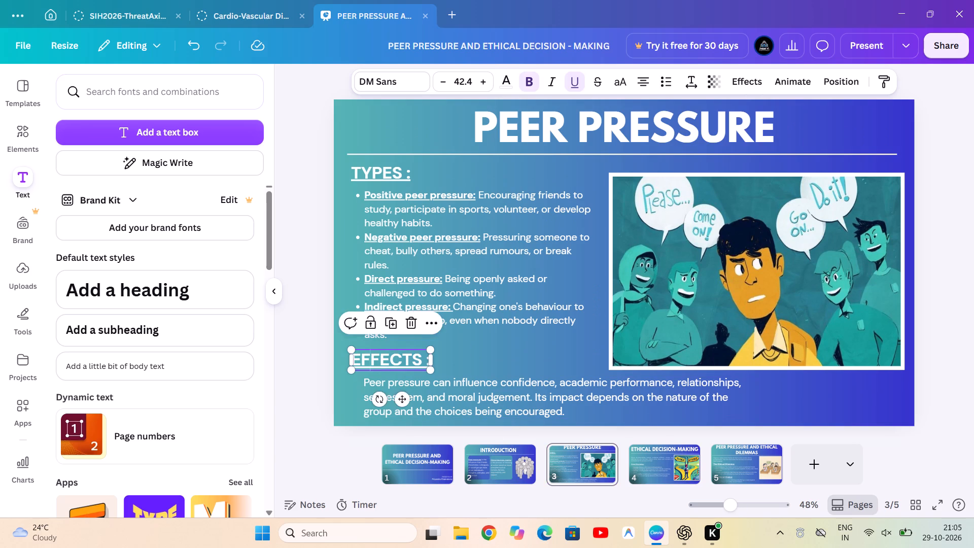
left_click(421, 359)
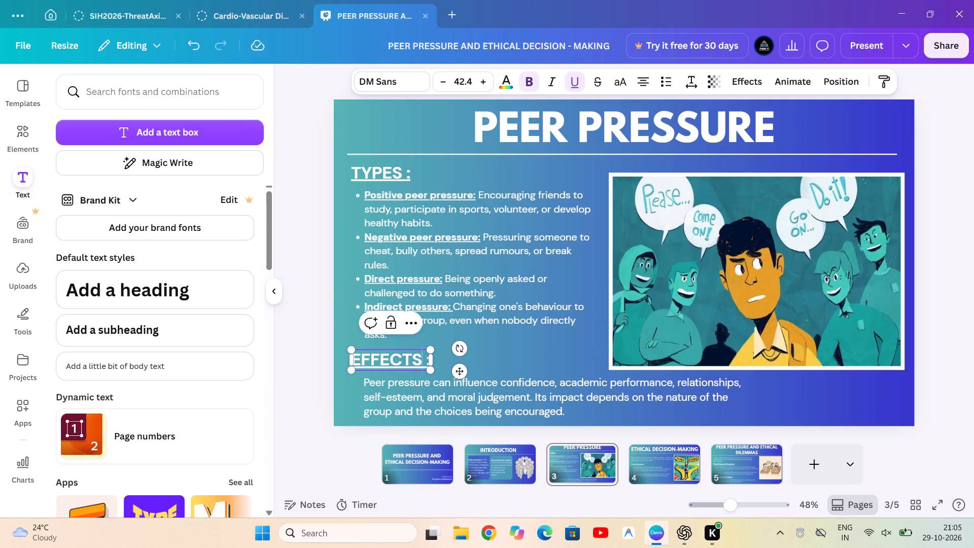
key("BackSpace")
key("BackSpace")
key("BackSpace")
key("BackSpace")
key("BackSpace")
key("BackSpace")
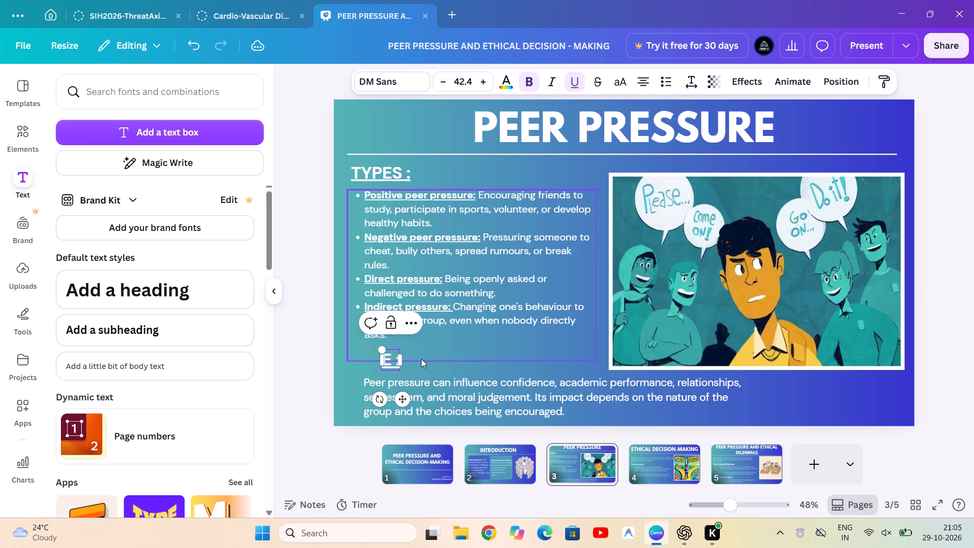
type("ffect")
key("s")
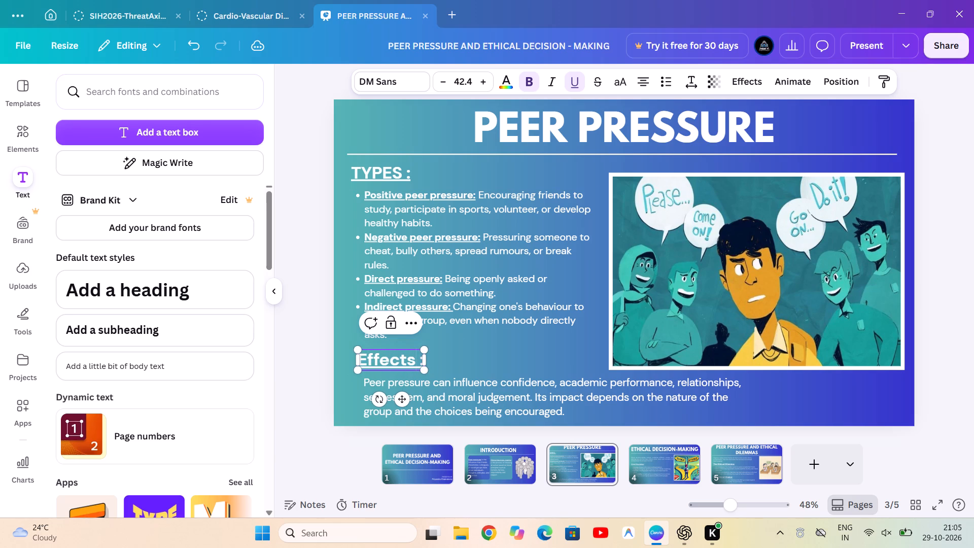
key("Delete")
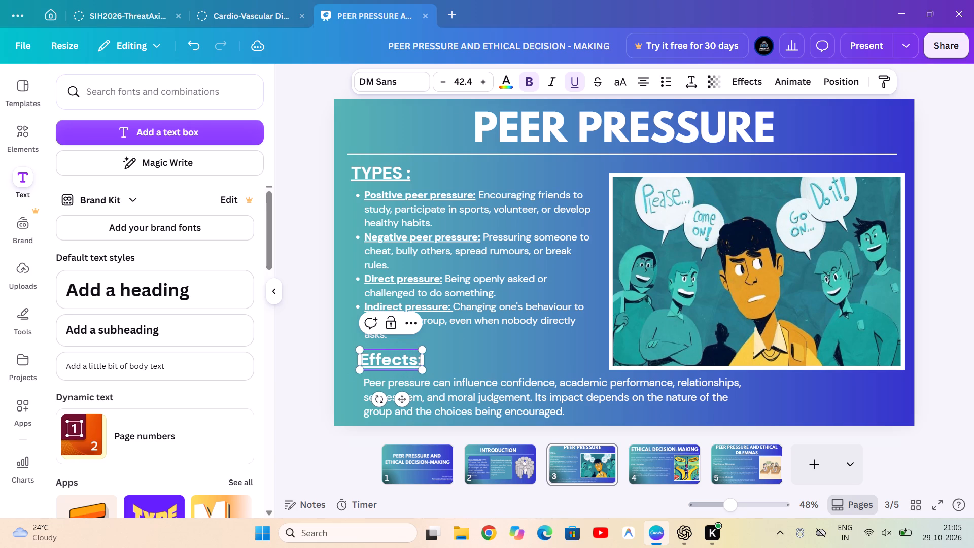
Rewrite the "TYPES :" heading on slide 3 as "Types:", with no space before the colon.
double_click(381, 176)
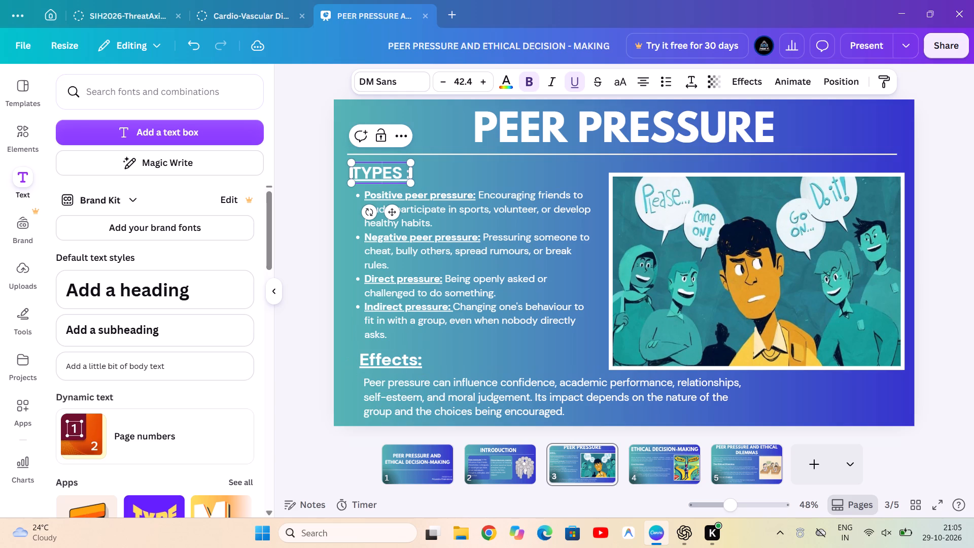
left_click(400, 176)
key("BackSpace")
key("BackSpace")
key("BackSpace")
key("BackSpace")
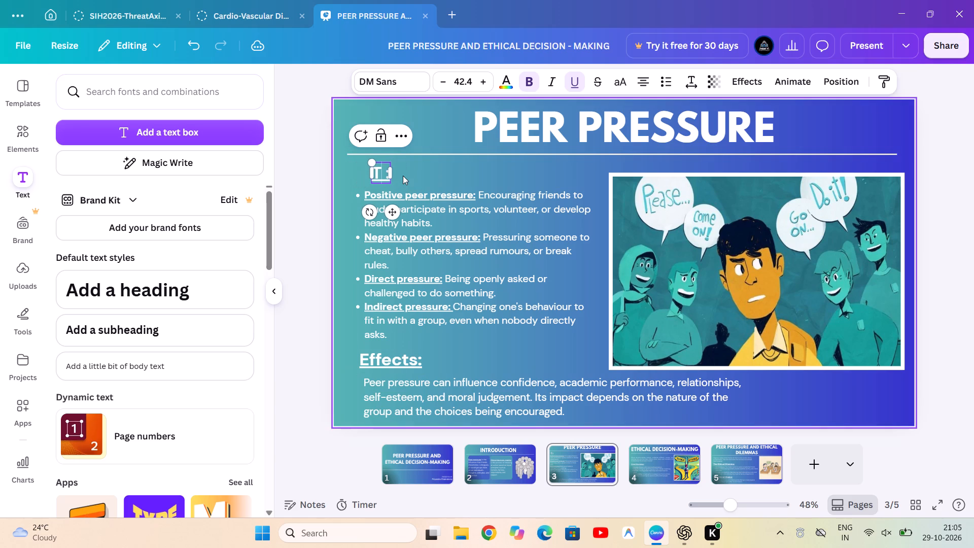
type("ypes")
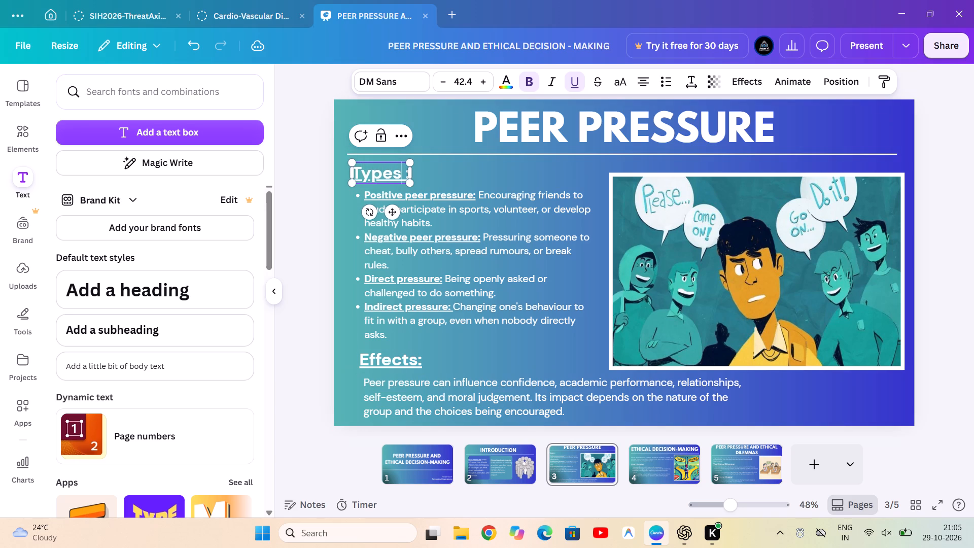
key("Delete")
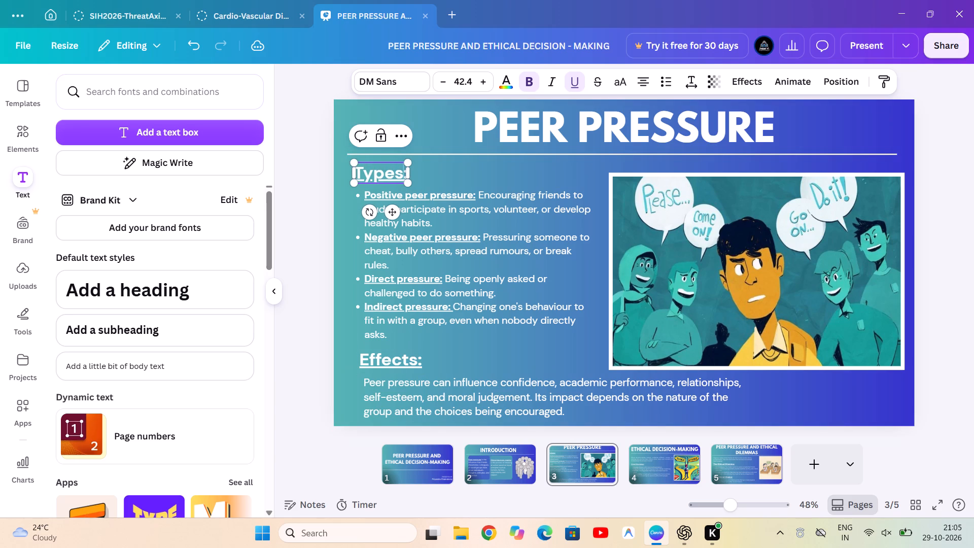
left_click(465, 174)
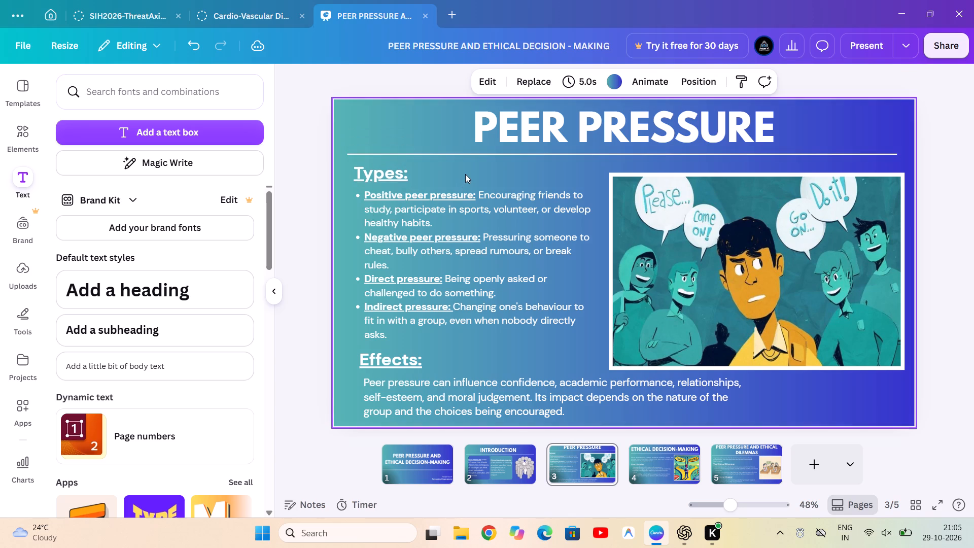
Move the "Effects:" heading slightly left so it lines up with the left edge of the "Types:" heading.
left_click(411, 361)
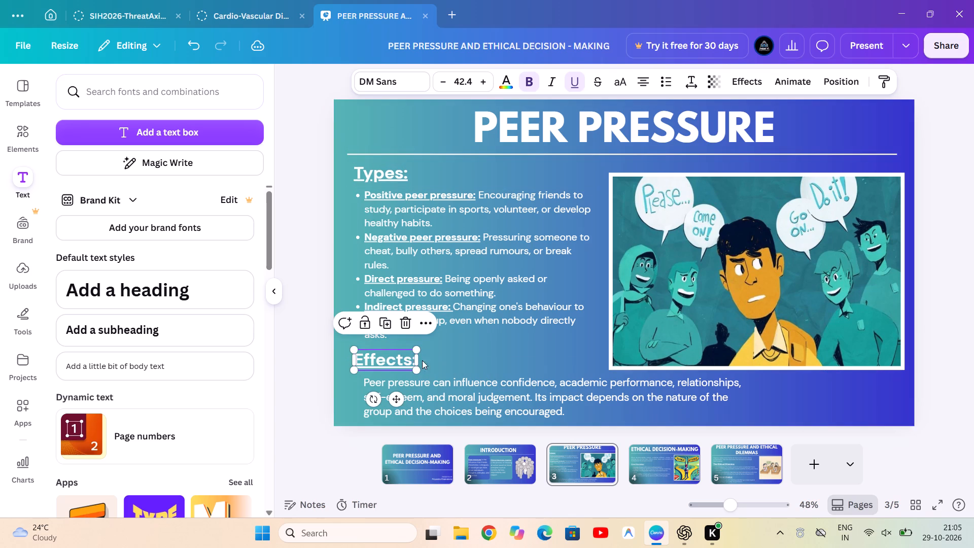
left_click(466, 370)
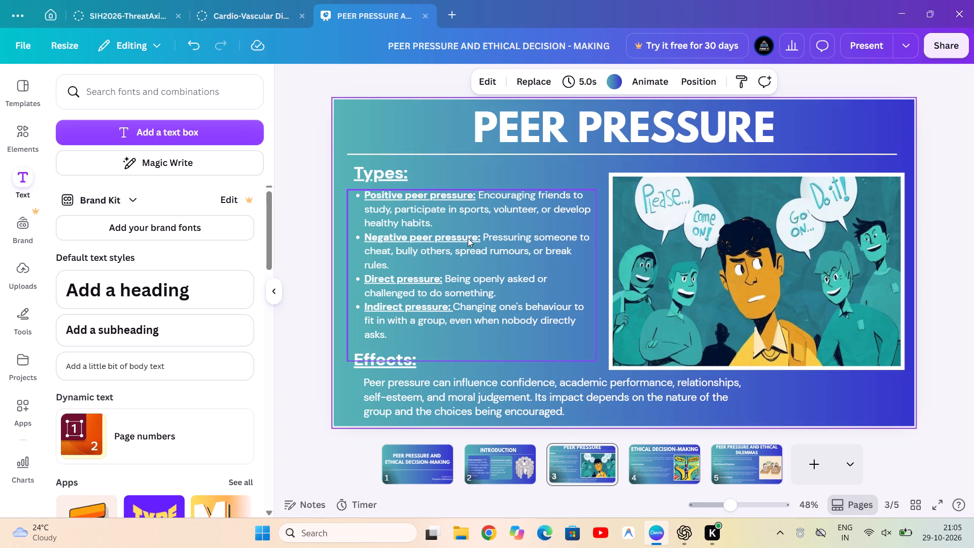
Delete the slide 3 Effects paragraph's last sentence, "Its impact depends on the nature of the group and the choices being encouraged.".
left_click(641, 473)
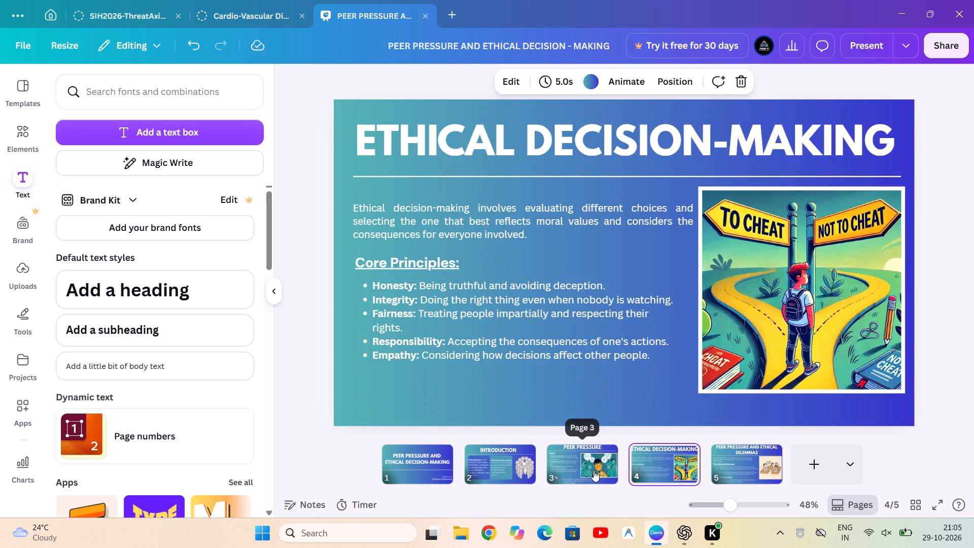
left_click(594, 470)
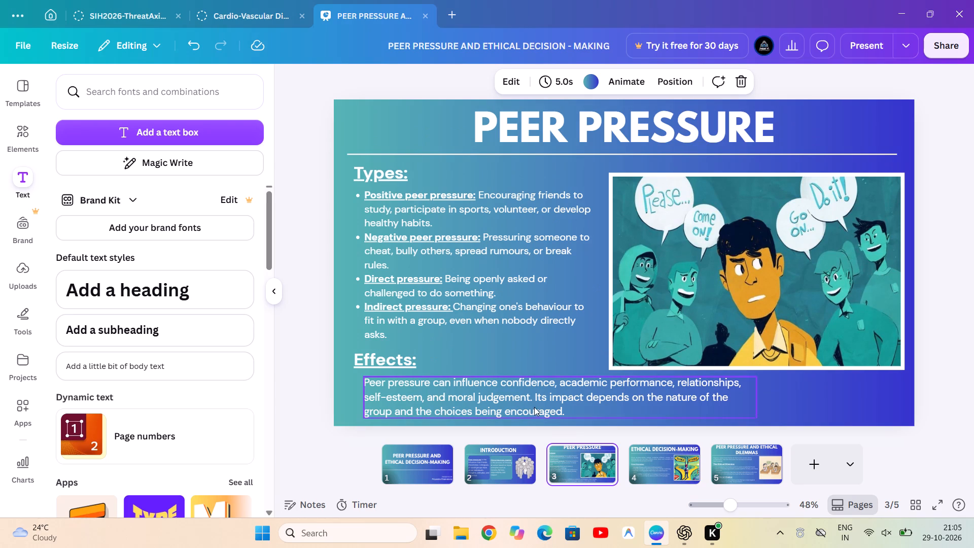
left_click(507, 391)
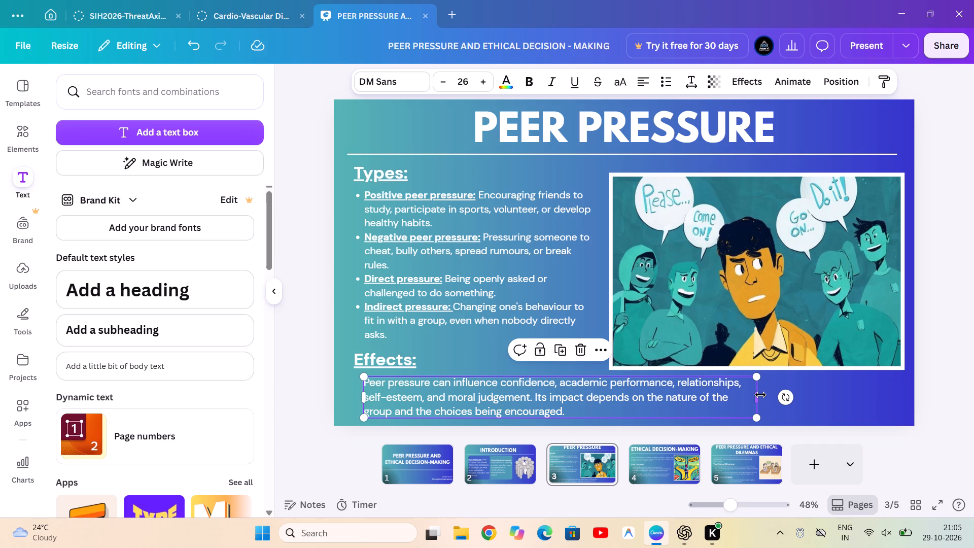
left_click(760, 395)
double_click(628, 407)
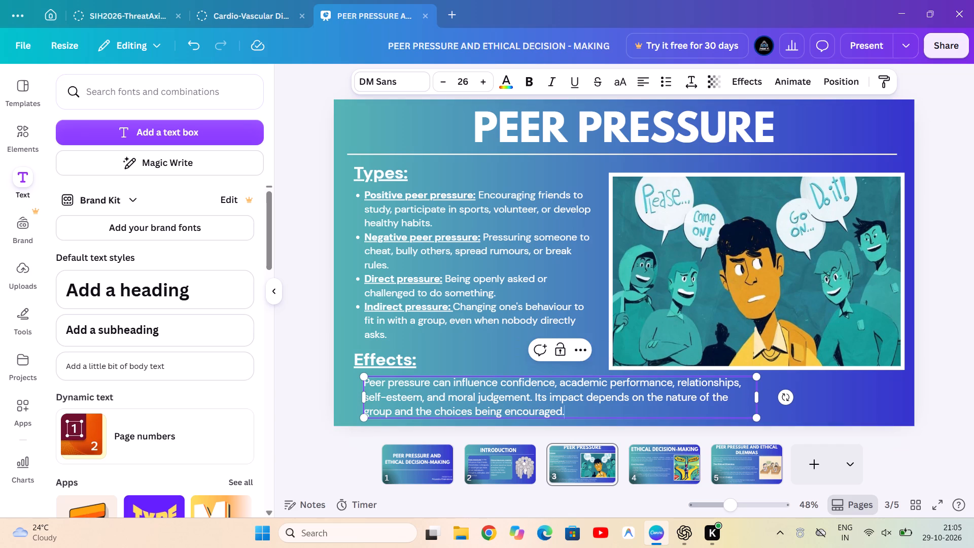
key("BackSpace")
key("BackSpace")
key("BackSpace")
key("BackSpace")
key("BackSpace")
key("BackSpace")
key("BackSpace")
key("BackSpace")
key("BackSpace")
key("BackSpace")
key("BackSpace")
key("BackSpace")
key("BackSpace")
key("BackSpace")
key("BackSpace")
key("BackSpace")
key("BackSpace")
key("BackSpace")
key("BackSpace")
key("BackSpace")
key("BackSpace")
key("BackSpace")
key("BackSpace")
key("BackSpace")
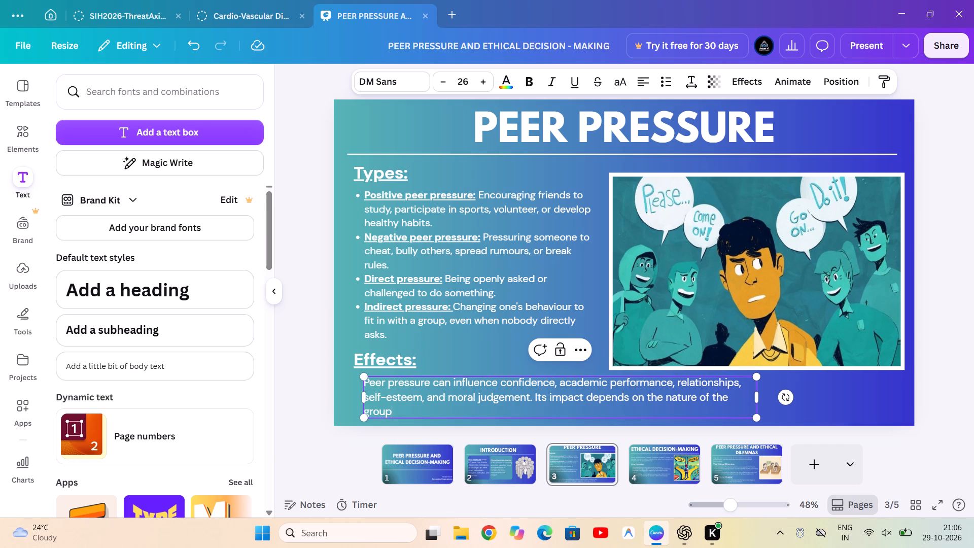
key("BackSpace")
key("BackSpace")
key("BackSpace")
key("BackSpace")
key("BackSpace")
key("BackSpace")
key("BackSpace")
key("BackSpace")
key("BackSpace")
key("BackSpace")
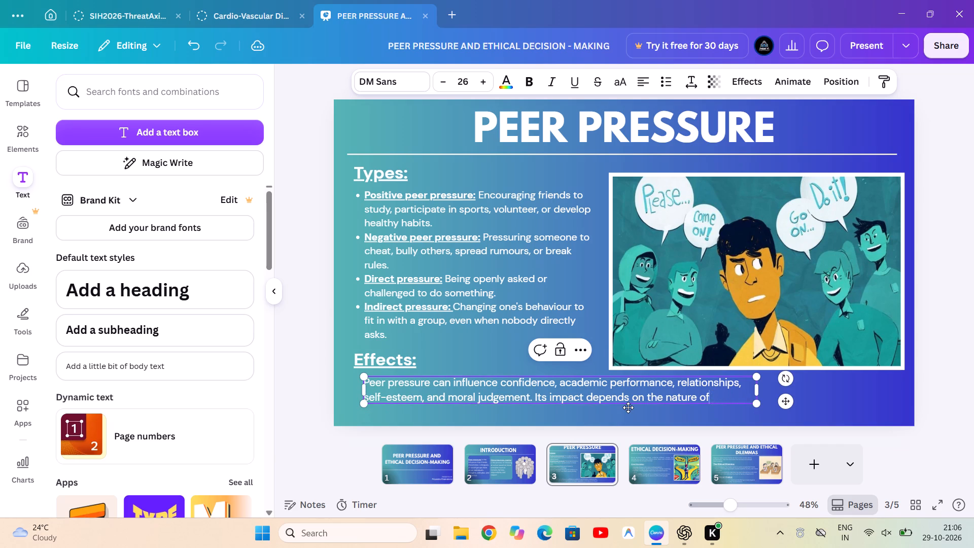
key("BackSpace")
key("BackSpace")
key("BackSpace")
key("BackSpace")
key("BackSpace")
key("BackSpace")
key("BackSpace")
key("BackSpace")
key("BackSpace")
key("BackSpace")
key("BackSpace")
key("BackSpace")
key("BackSpace")
key("BackSpace")
key("BackSpace")
key("BackSpace")
key("BackSpace")
key("BackSpace")
key("BackSpace")
key("BackSpace")
key("BackSpace")
key("BackSpace")
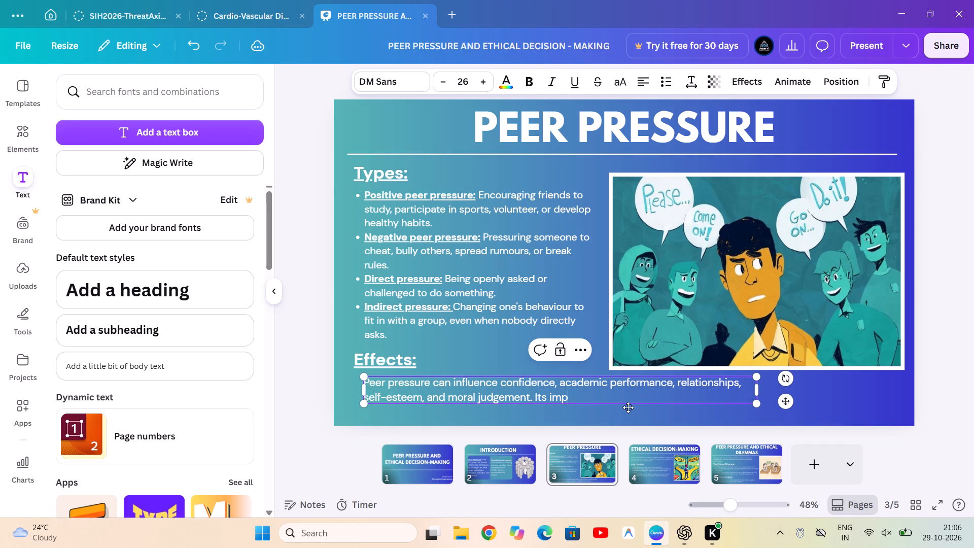
key("BackSpace")
key("BackSpace")
key("BackSpace")
key("BackSpace")
key("BackSpace")
key("BackSpace")
key("BackSpace")
key("BackSpace")
Narrow the Effects paragraph's text box to a width of about 811 so it ends at the illustration's left edge.
left_click_drag(759, 392, 693, 398)
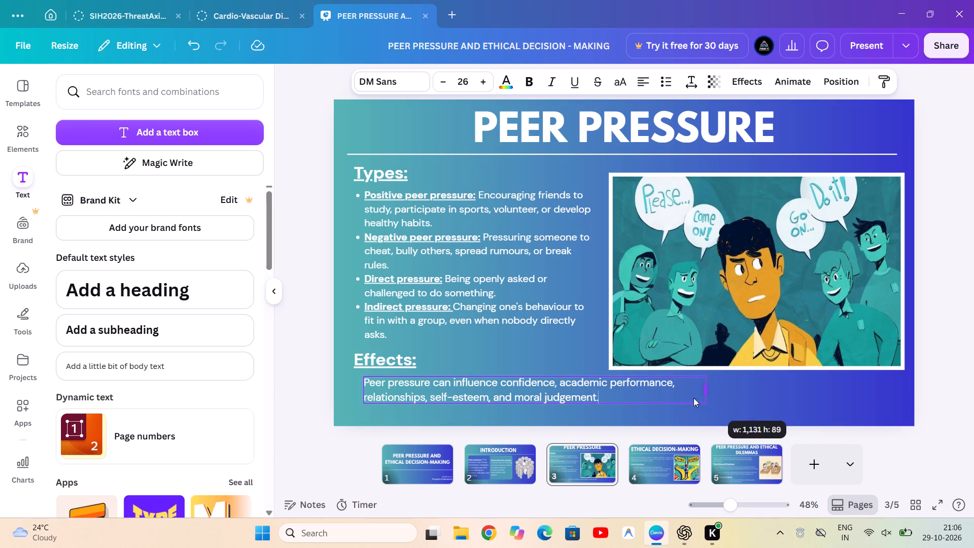
left_click_drag(693, 398, 611, 385)
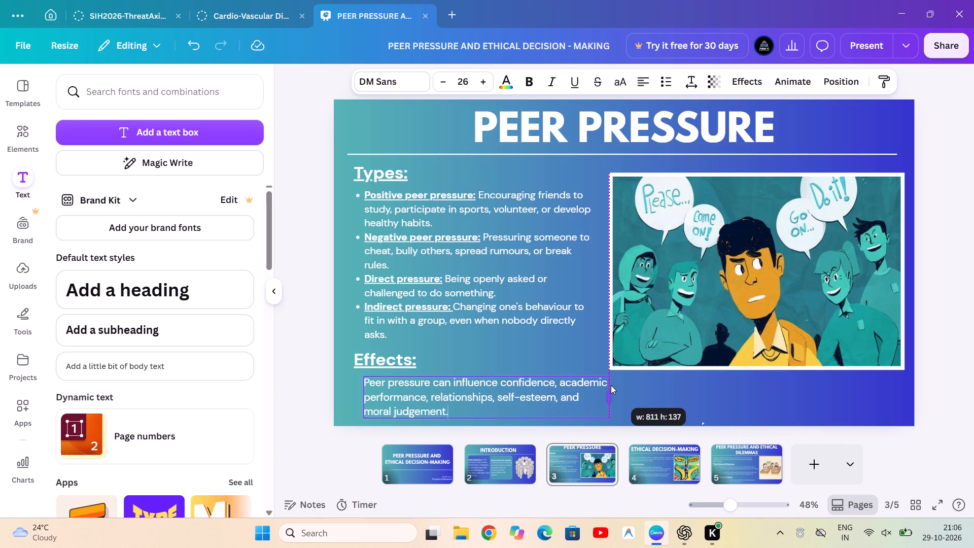
left_click_drag(611, 385, 610, 386)
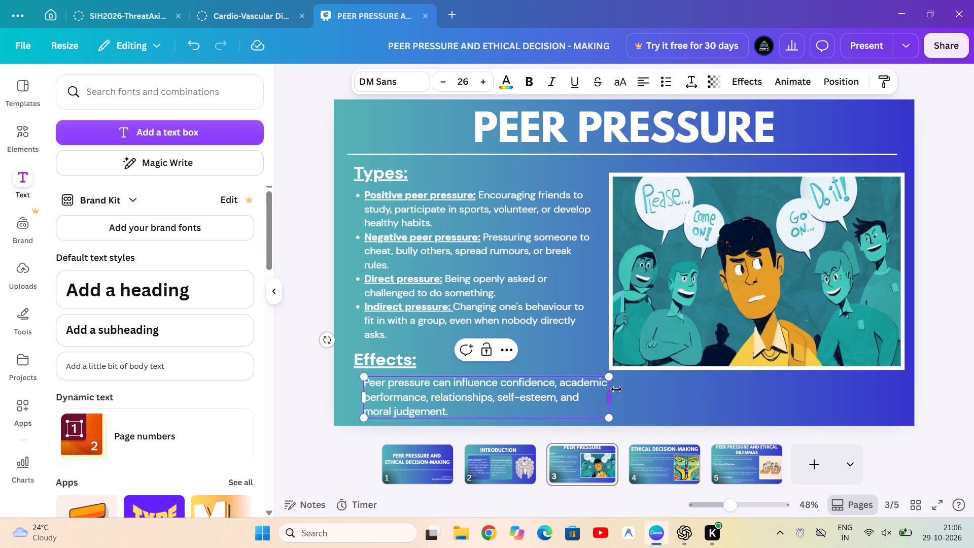
left_click(655, 398)
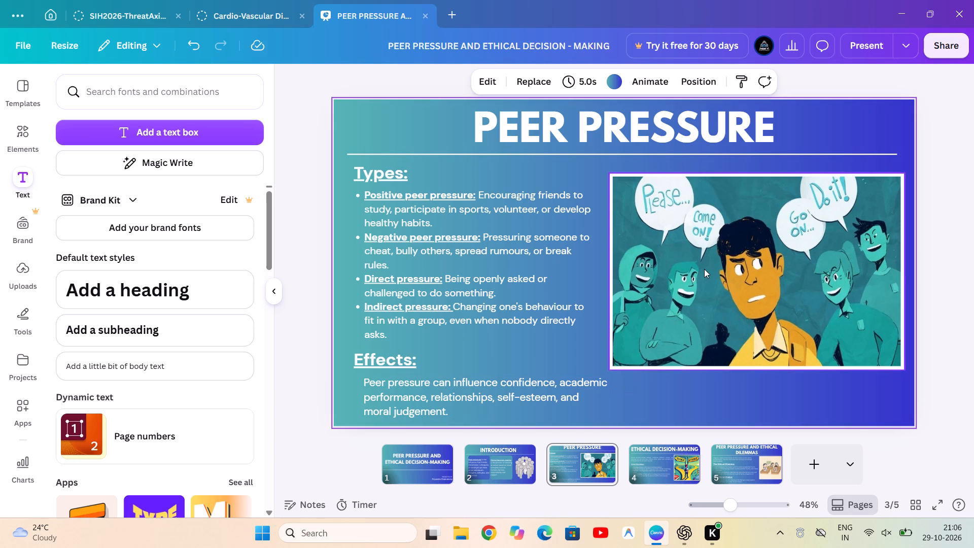
Move the peer pressure illustration on slide 3 slightly down, keeping its horizontal position.
left_click_drag(706, 266, 707, 271)
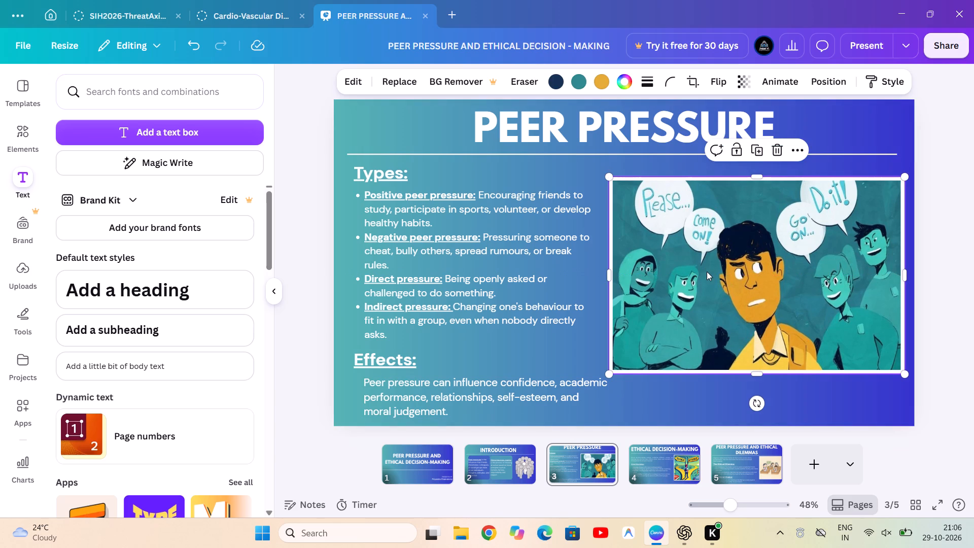
left_click(663, 399)
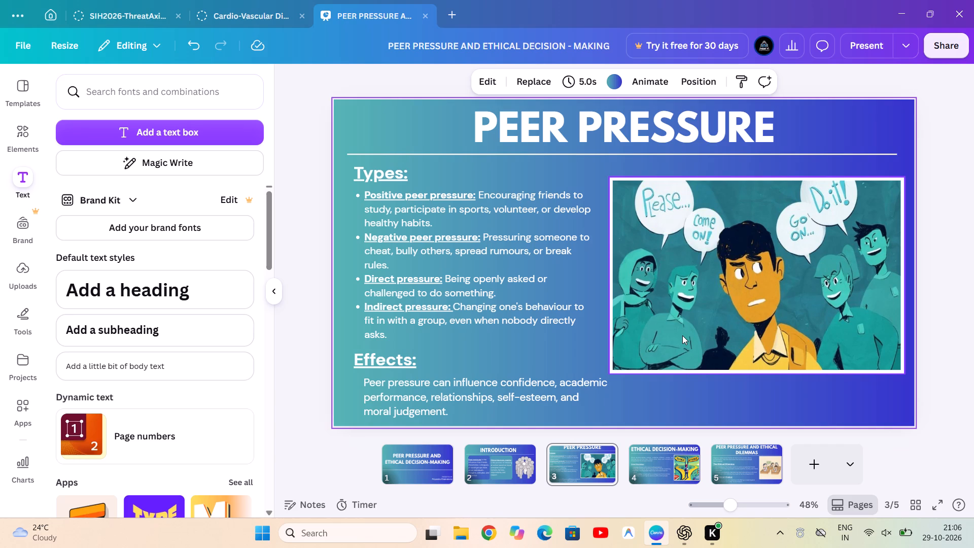
Review the presentation's slides, checking the layout and text from the title slide through to slide 5.
left_click(728, 457)
left_click(677, 450)
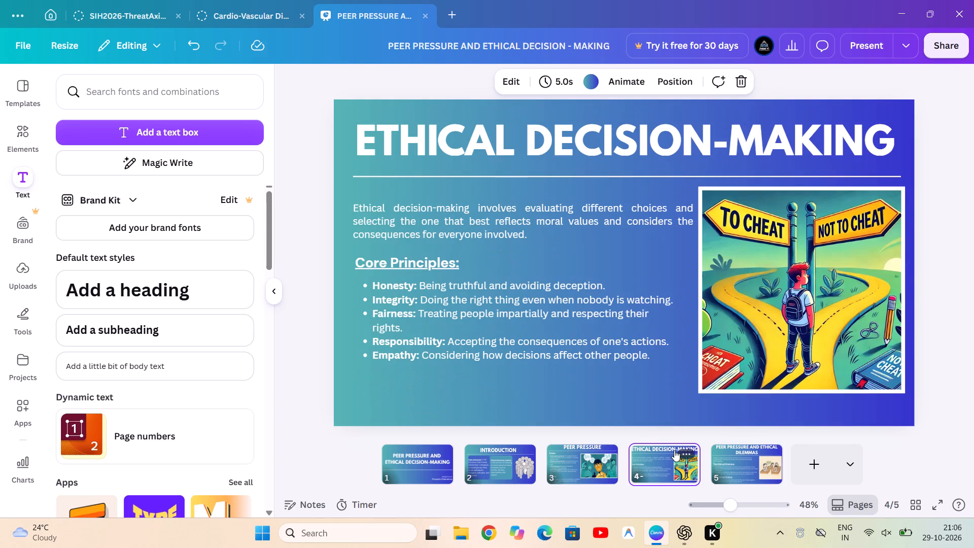
left_click(592, 463)
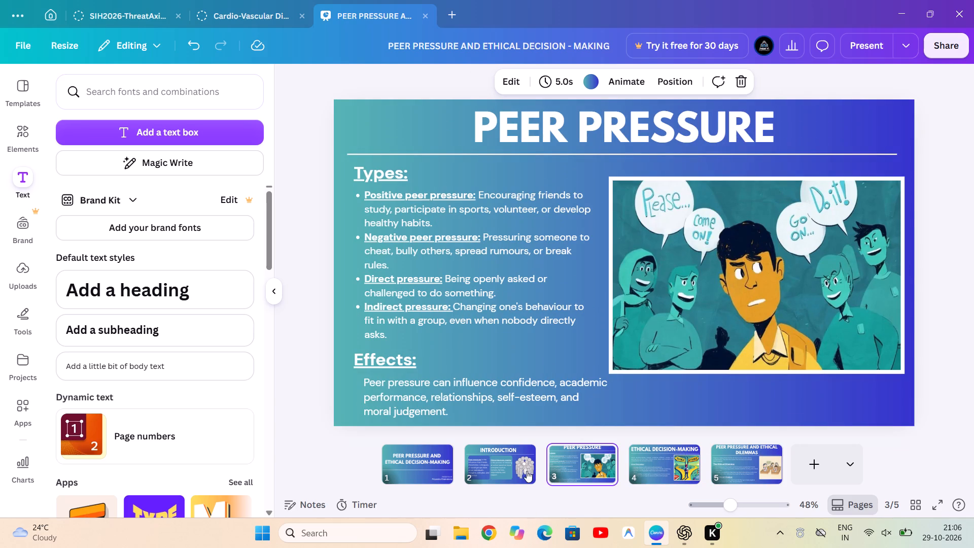
left_click(502, 468)
left_click(423, 474)
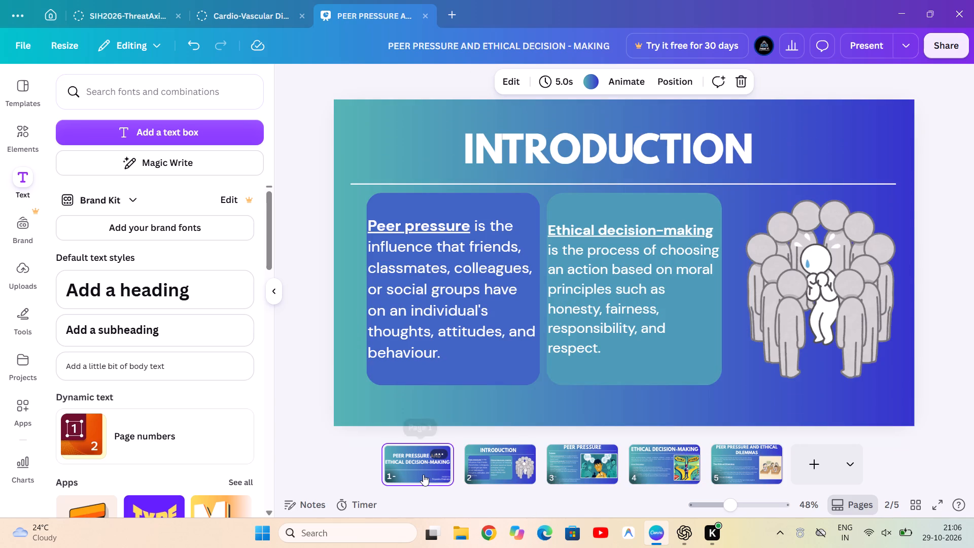
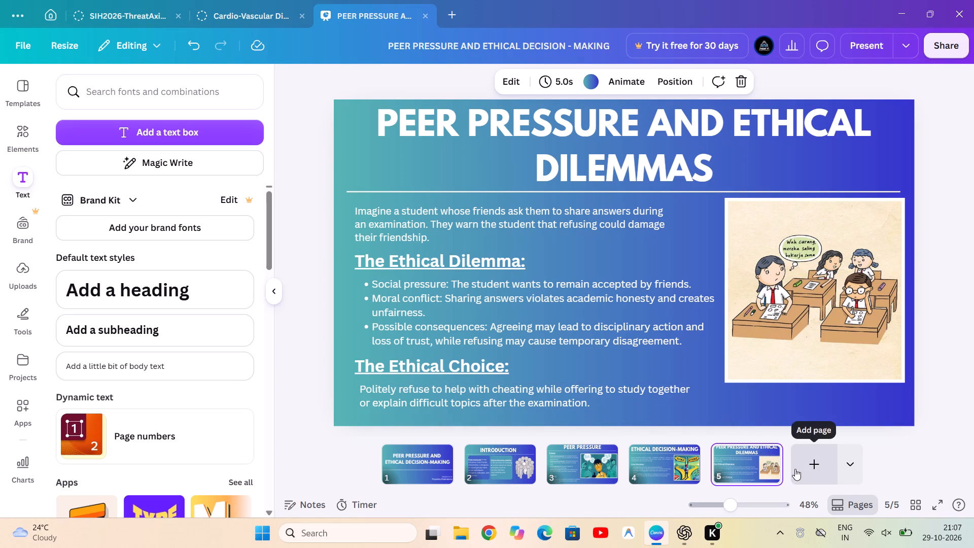
left_click(795, 469)
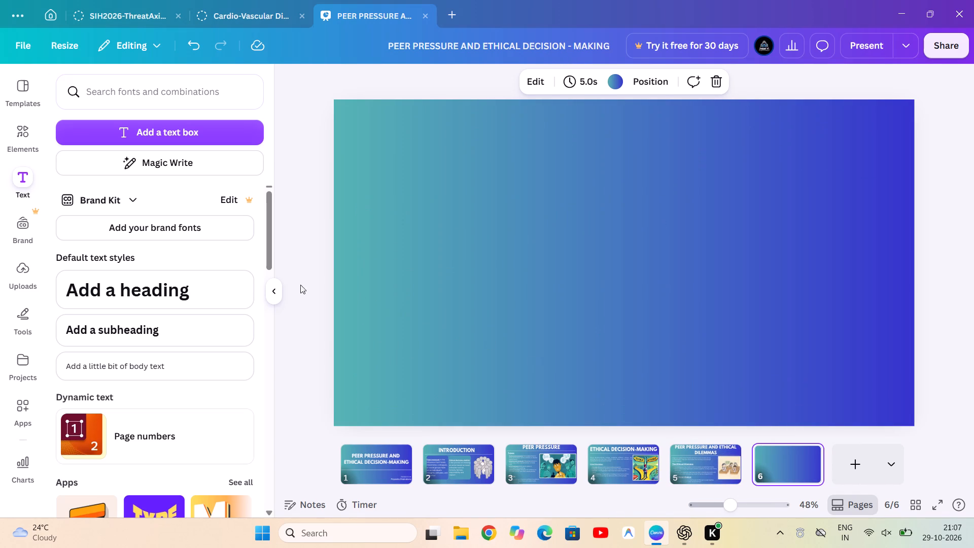
Add a heading at font size 84 on slide 6 with the word "STRATEGIES", correcting its spelling.
left_click(194, 279)
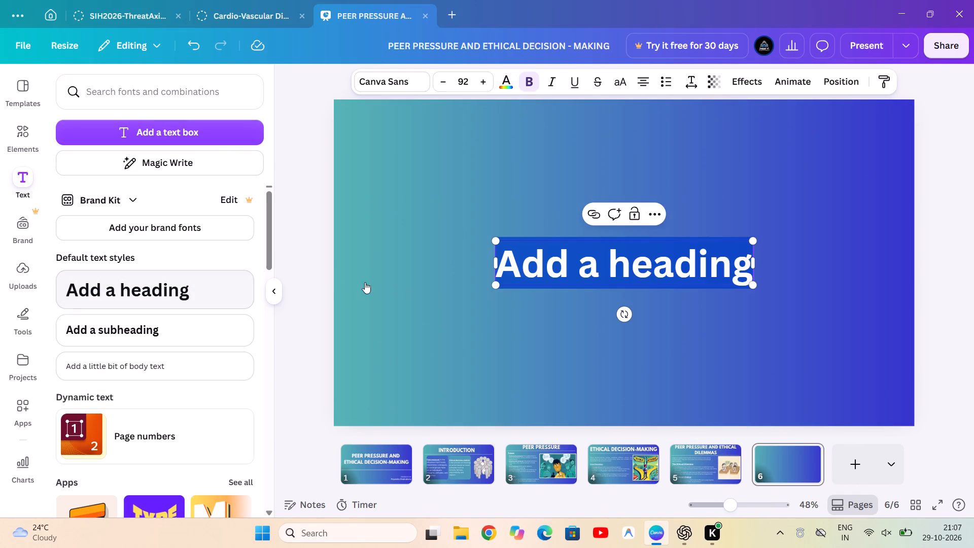
triple_click(442, 85)
triple_click(442, 85)
double_click(442, 85)
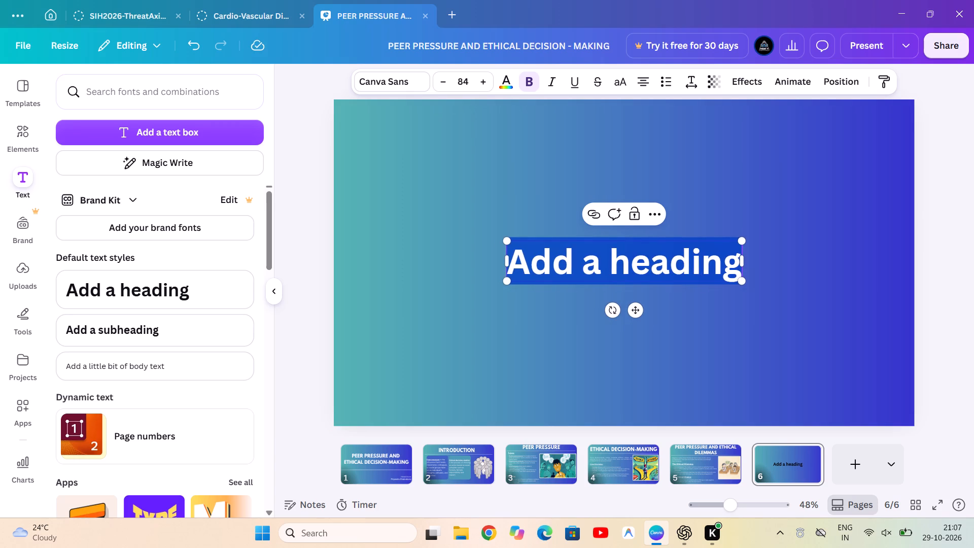
type("STTRATEGIES")
key("space")
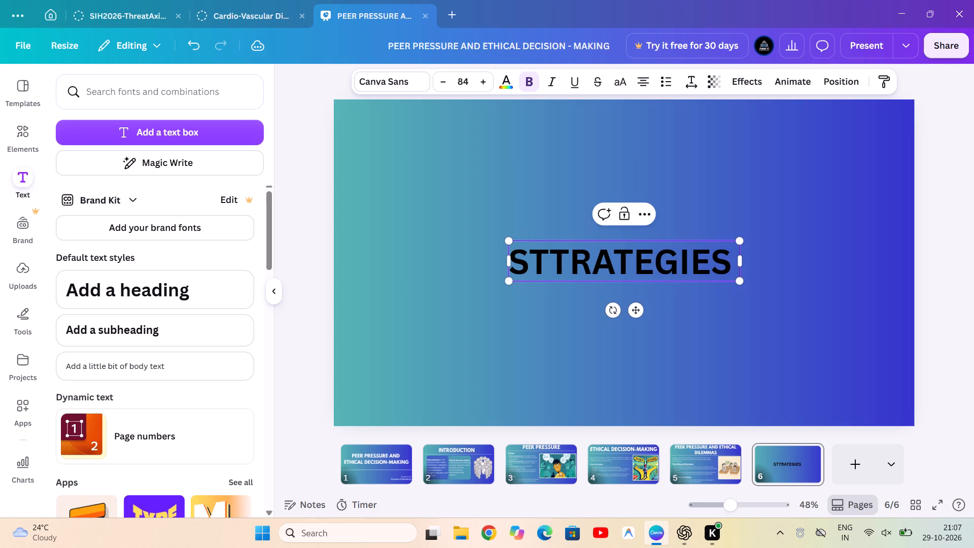
key("Left")
key("Left")
key("Left")
key("Left")
key("Left")
key("Left")
key("Left")
key("Left")
key("Left")
key("Left")
key("Left")
key("Left")
key("Left")
key("Left")
key("Left")
key("Left")
key("Left")
key("Left")
key("Left")
key("Left")
key("Left")
key("Left")
key("Left")
key("Right")
key("Right")
key("BackSpace")
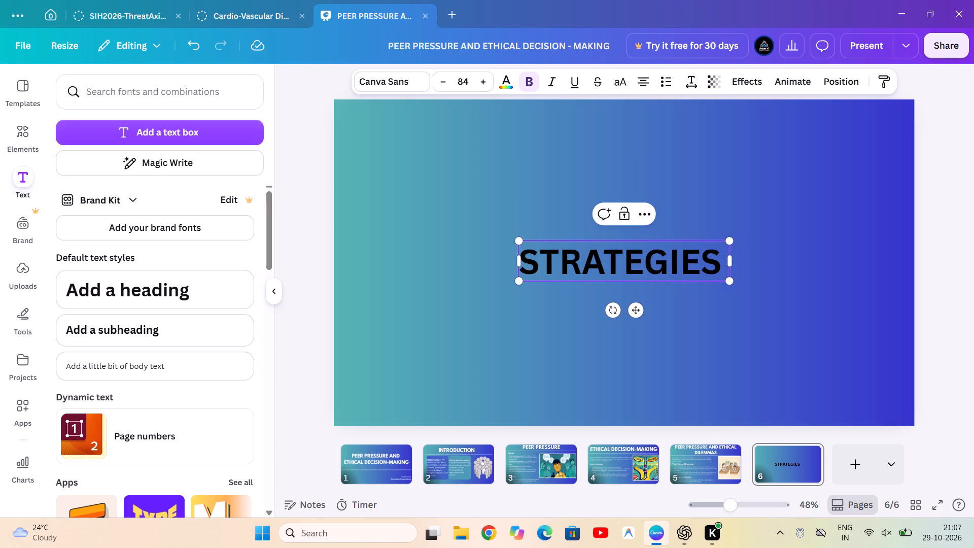
Extend the heading on slide 6 to read "STRATEGIES FOR MAKING ETHICAL DECISIONS".
key("Right")
key("Right")
key("Right")
key("Right")
key("Right")
key("Right")
key("Right")
key("Right")
key("Right")
key("Right")
key("Right")
key("Right")
key("Right")
key("Right")
key("Right")
key("Right")
key("Right")
key("Right")
key("Right")
key("Right")
type("FOR MAKING ETHICAL")
key("space")
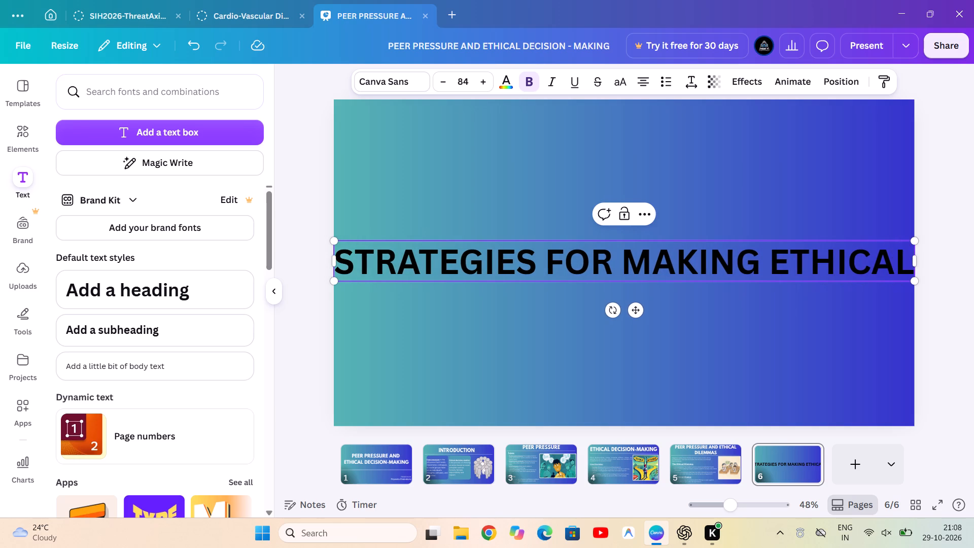
type("DECISIONS")
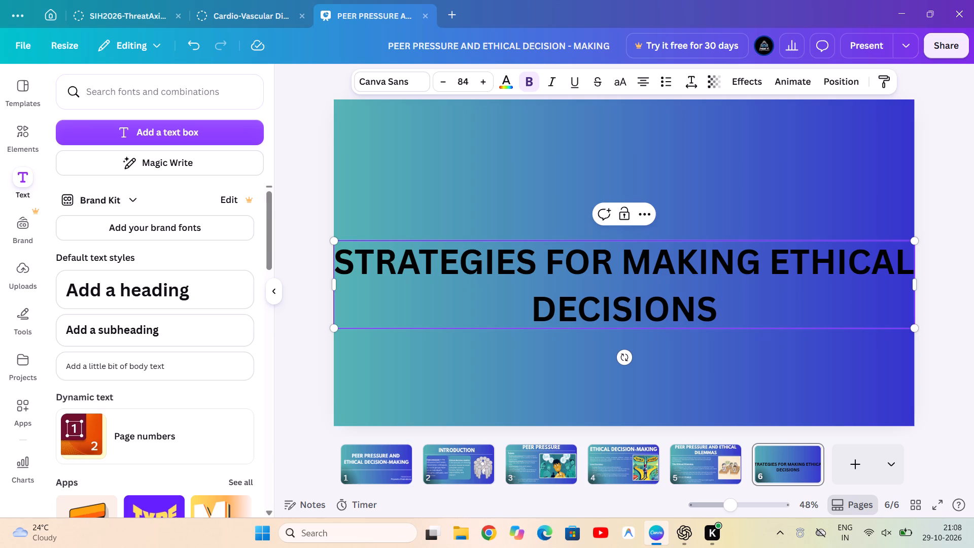
Set the whole slide 6 heading in League Spartan at font size 69.
triple_click(758, 311)
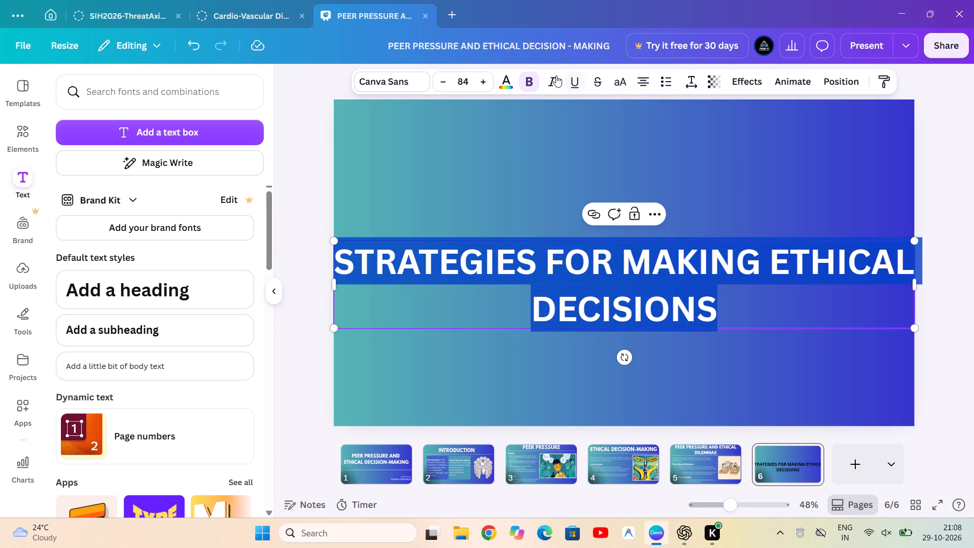
triple_click(443, 81)
triple_click(443, 81)
triple_click(443, 81)
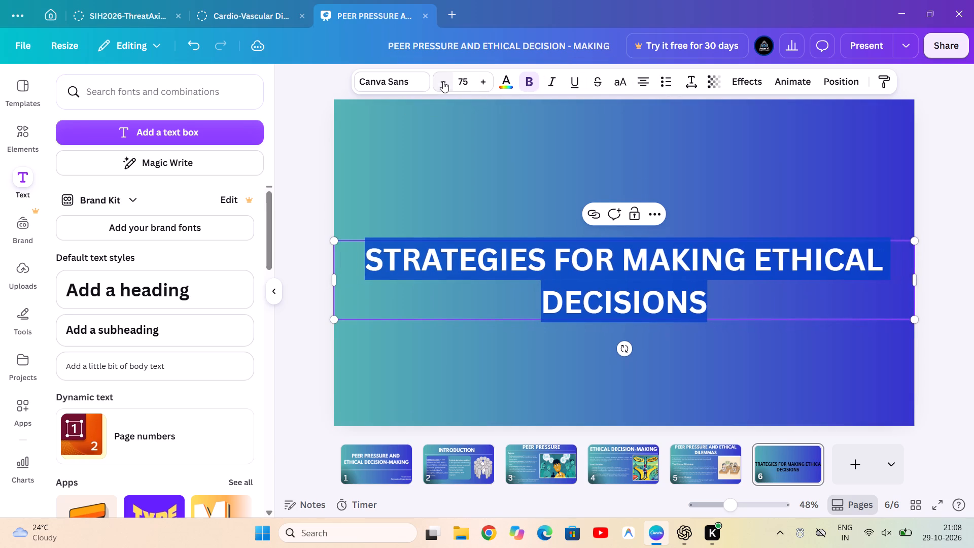
left_click(384, 78)
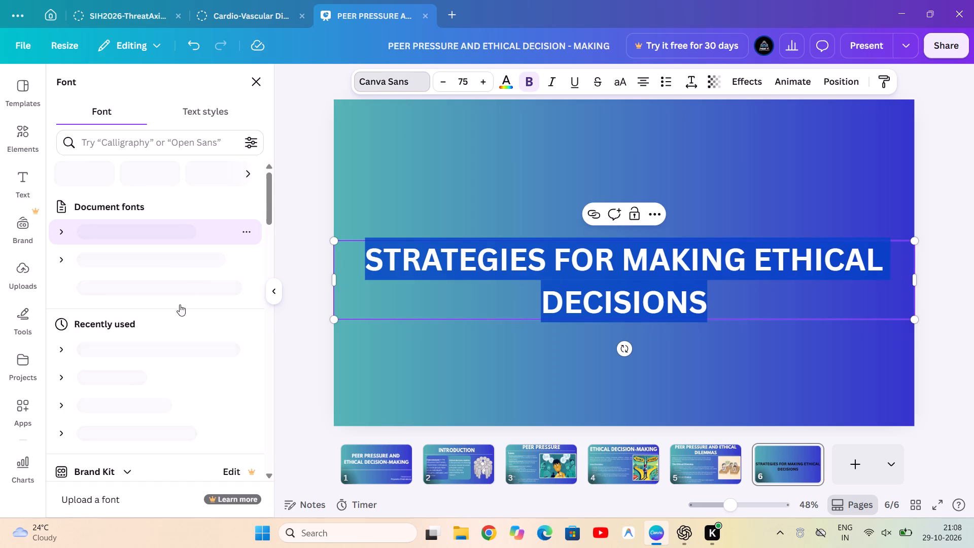
left_click(178, 286)
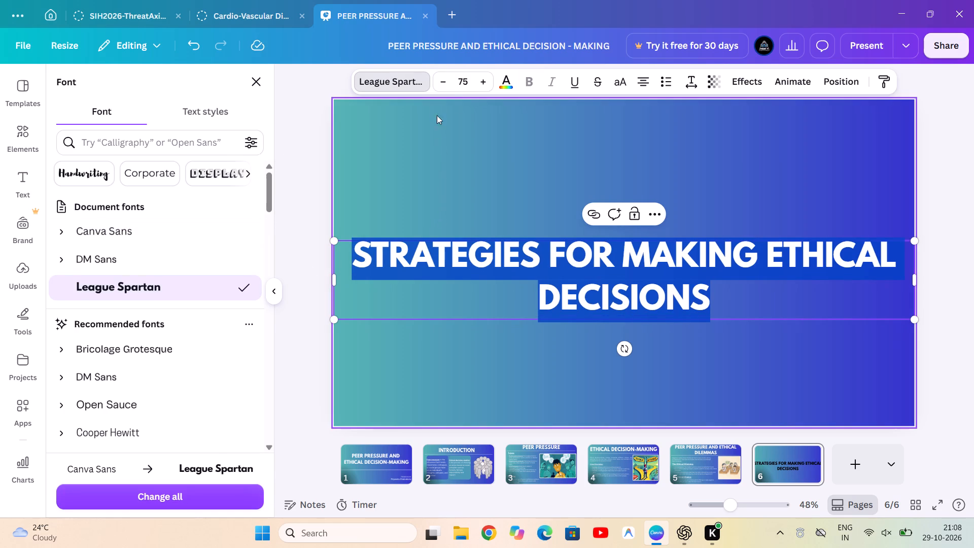
triple_click(446, 86)
left_click(446, 86)
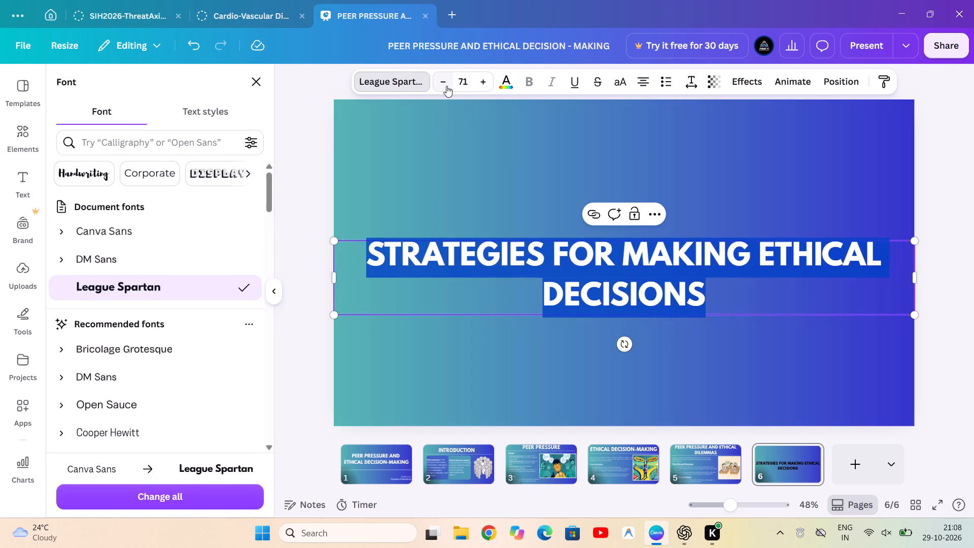
left_click(446, 86)
left_click(446, 86)
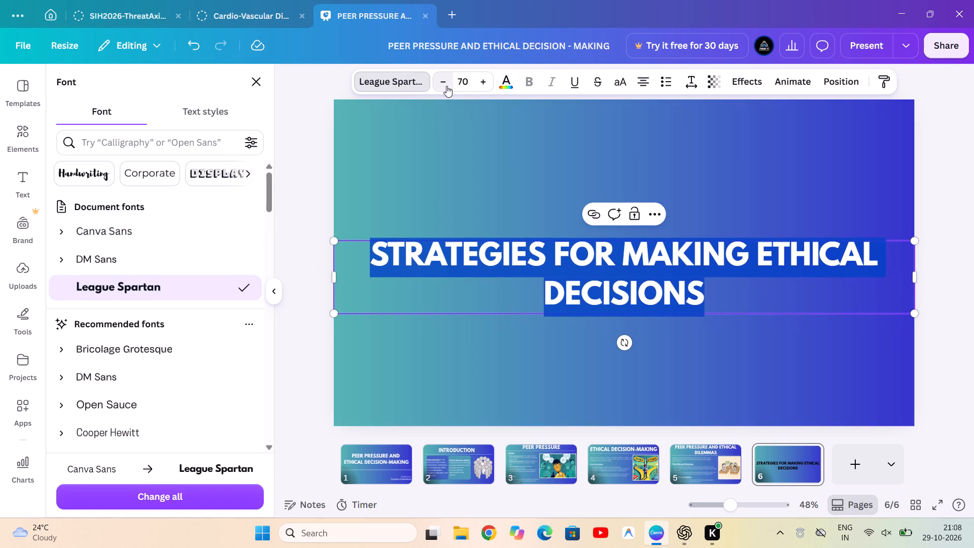
Move the heading up to the top of slide 6, keeping it horizontally centred.
left_click_drag(657, 317, 657, 313)
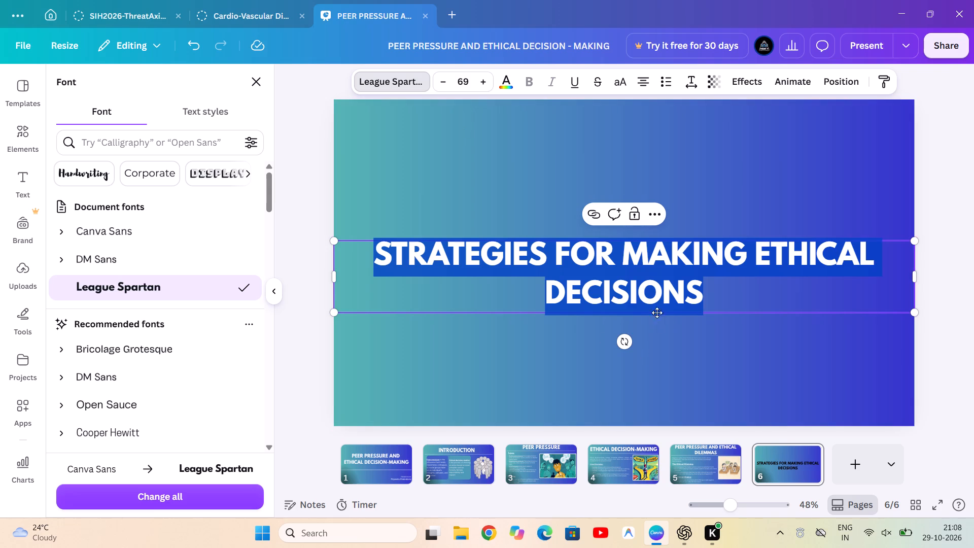
left_click_drag(657, 313, 655, 195)
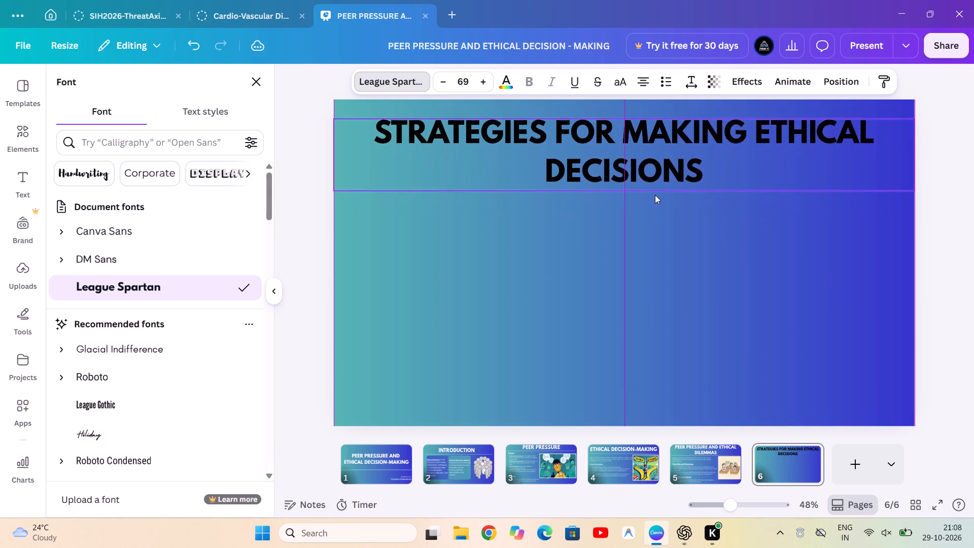
left_click_drag(655, 195, 654, 196)
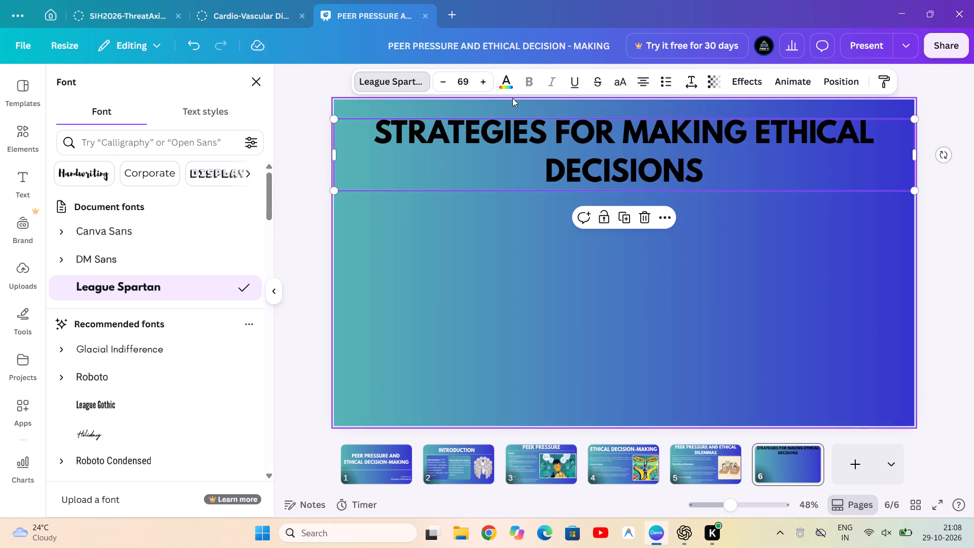
Change the slide 6 heading's text colour to white.
left_click(507, 84)
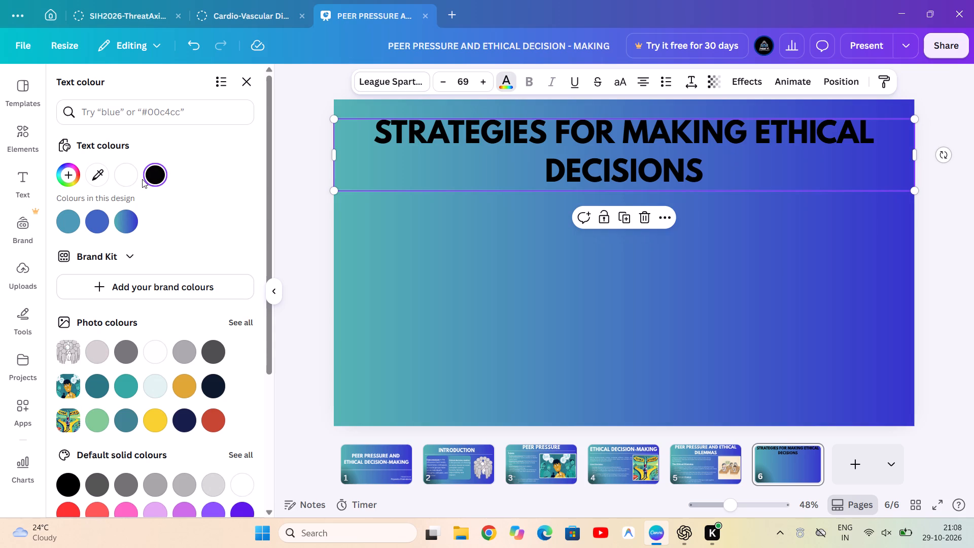
left_click(127, 183)
left_click(450, 228)
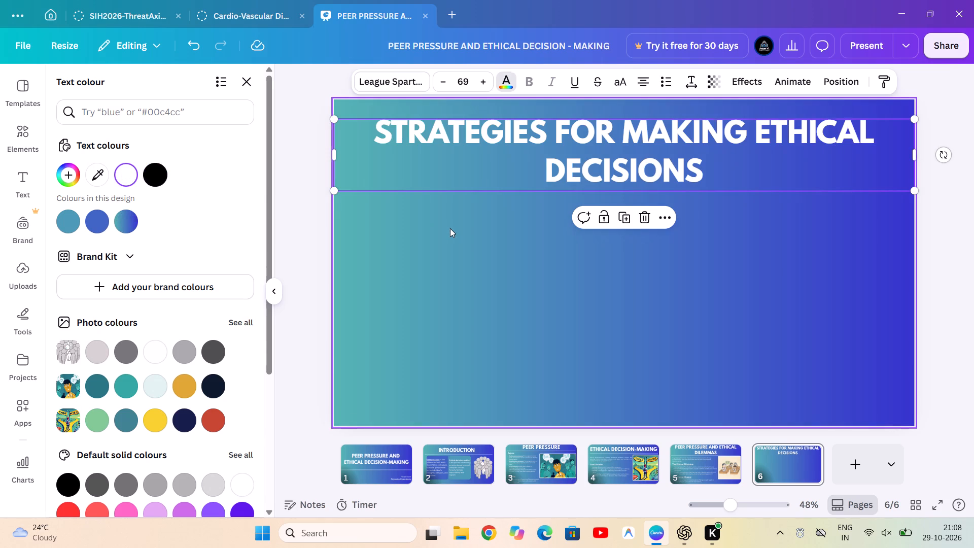
Copy the white divider line under slide 5's title and paste it beneath the heading on slide 6.
left_click(683, 462)
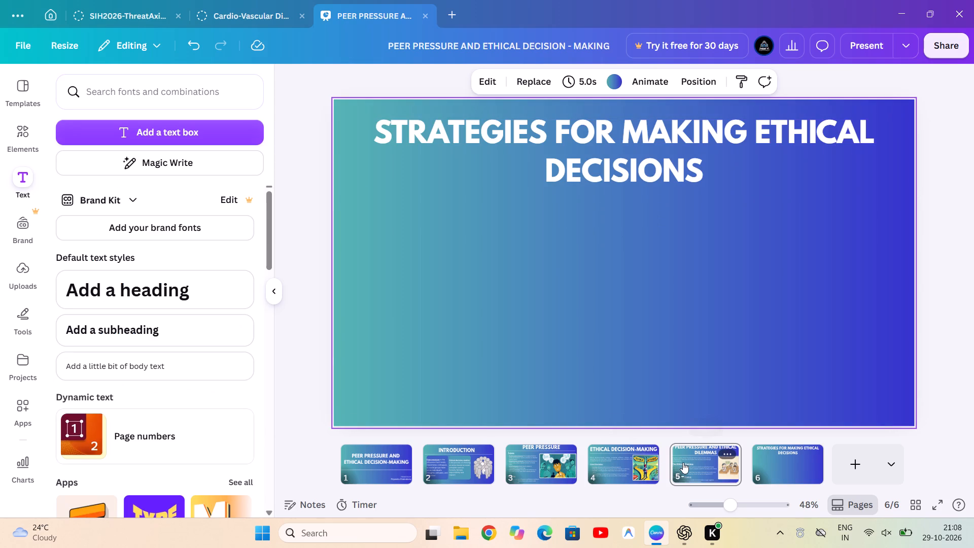
left_click(577, 193)
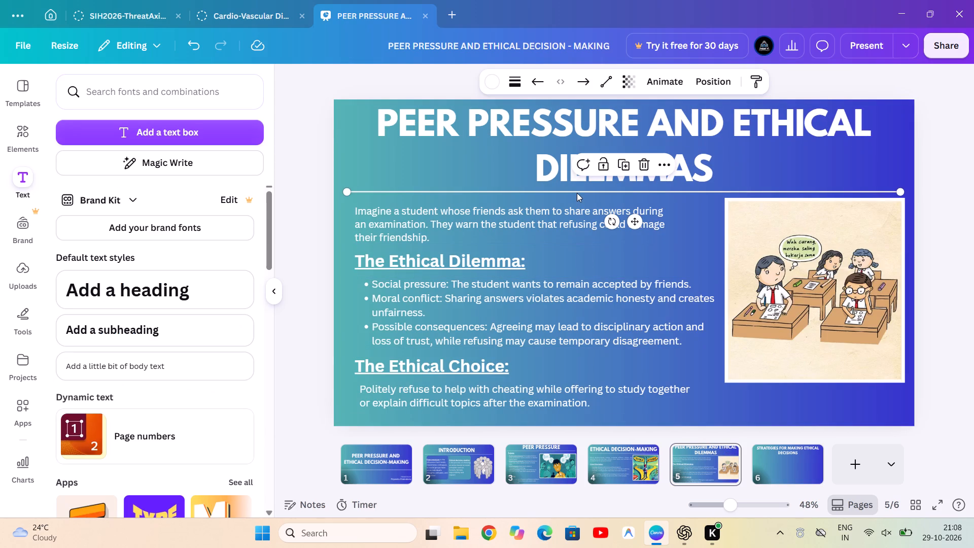
key("ctrl+c")
left_click(802, 471)
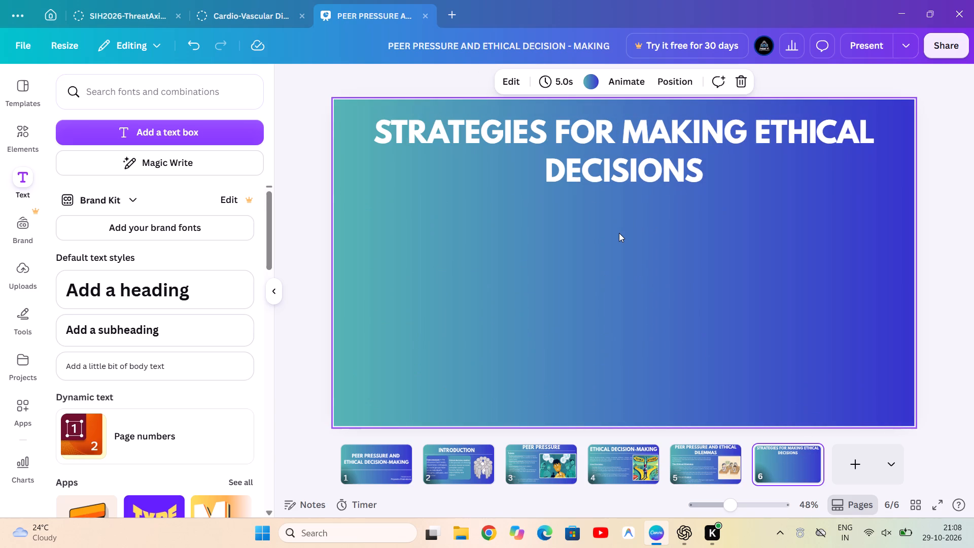
key("ctrl+v")
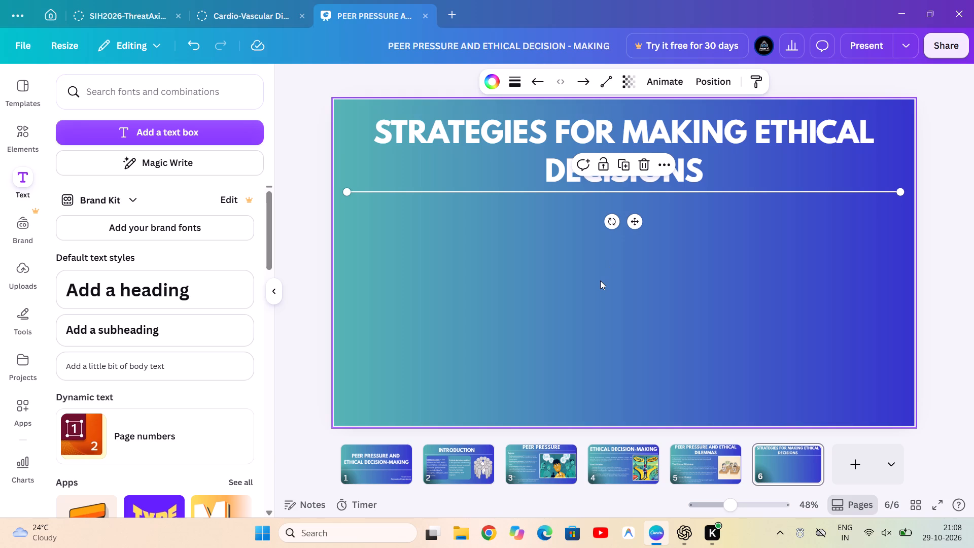
left_click(599, 282)
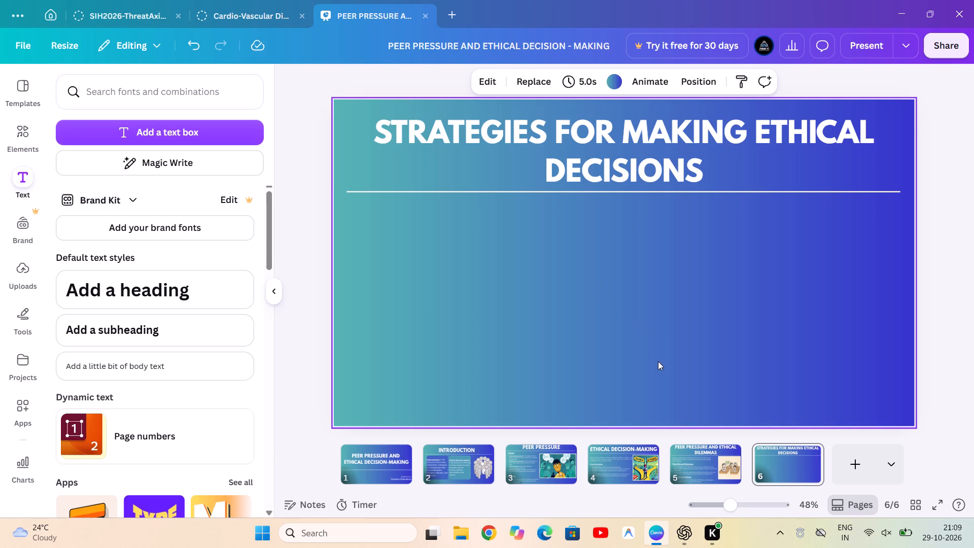
left_click(688, 528)
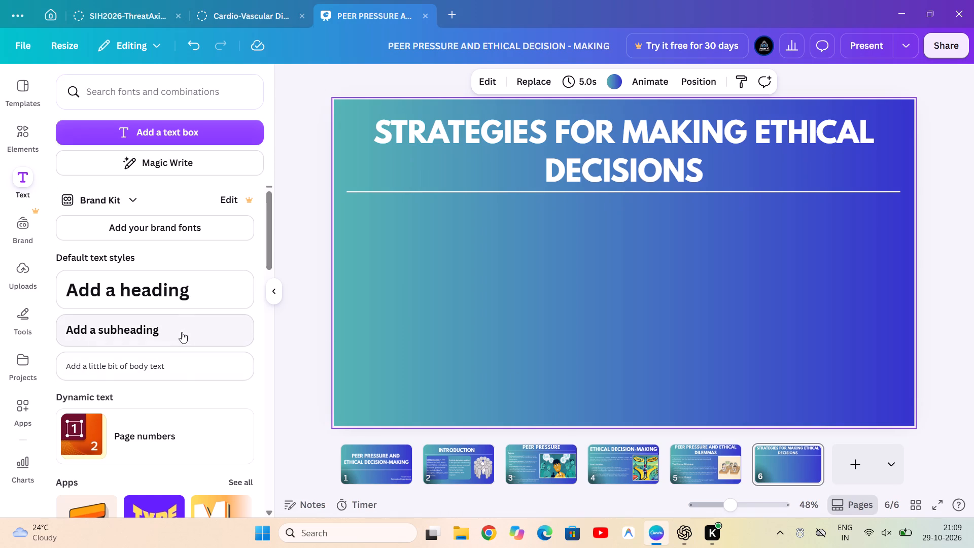
left_click(183, 362)
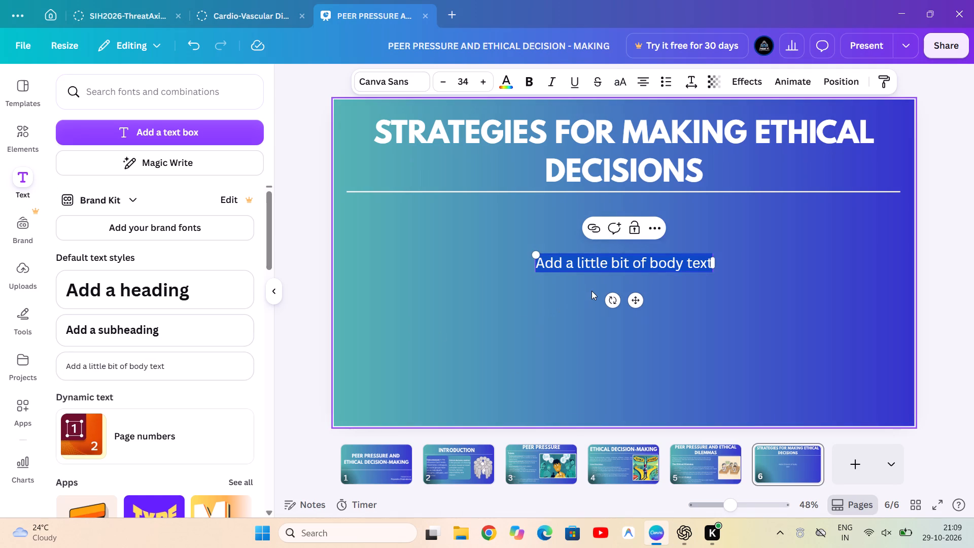
left_click(467, 78)
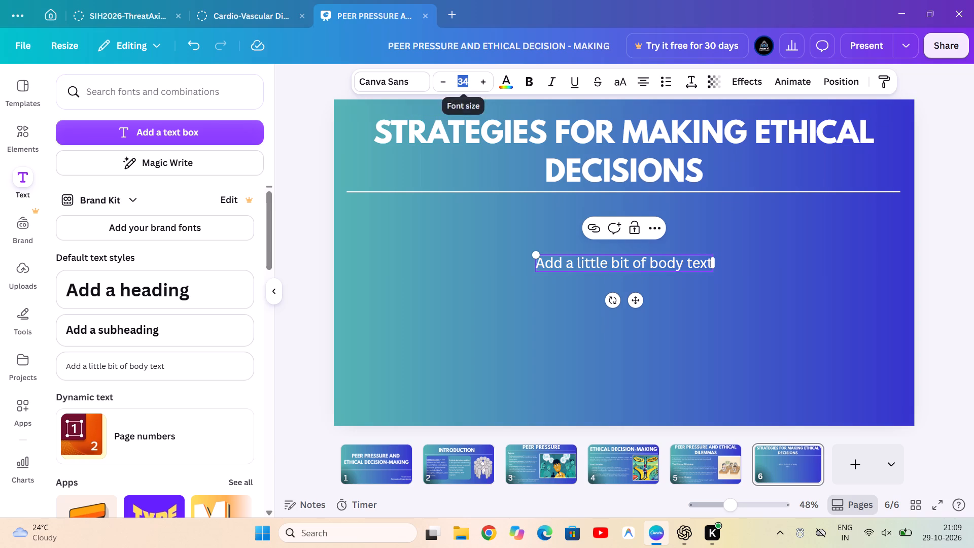
type("25")
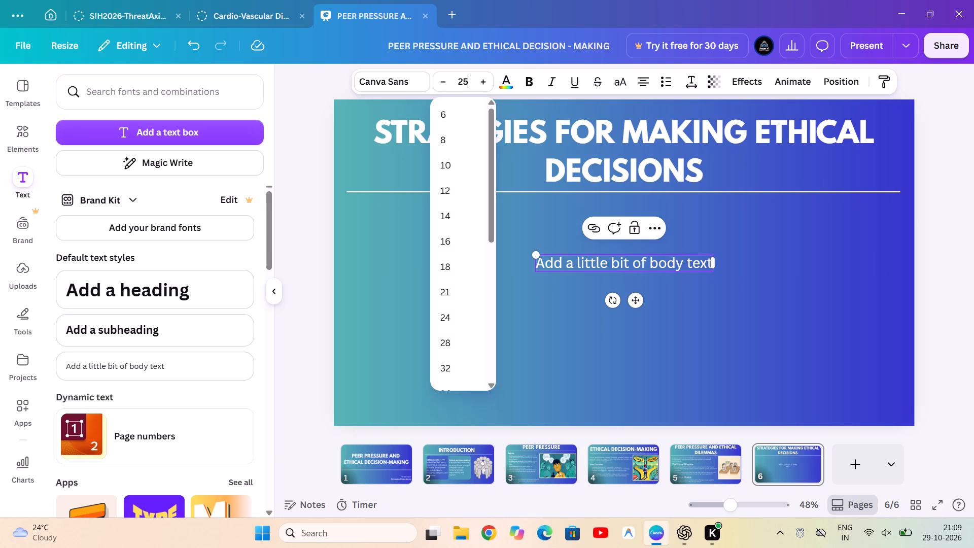
key("Return")
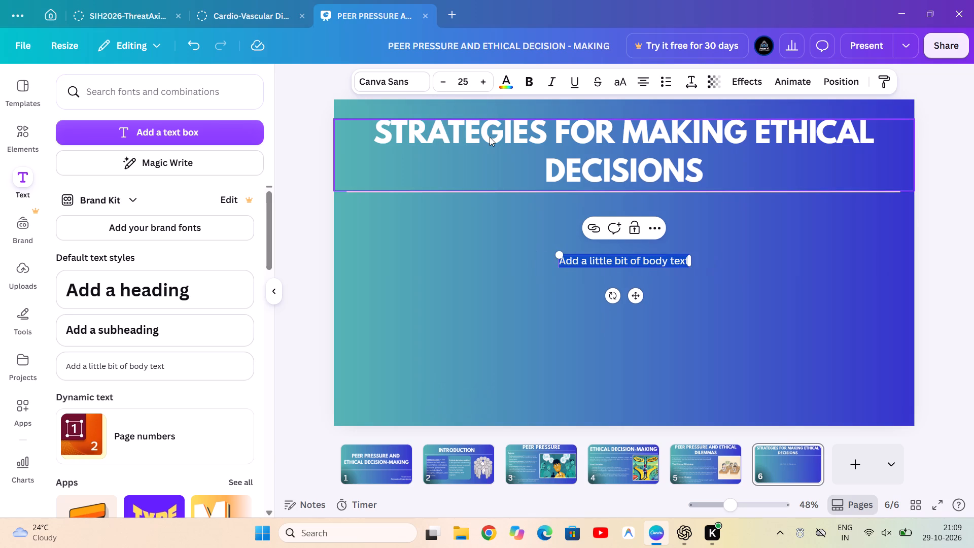
key("ctrl+v")
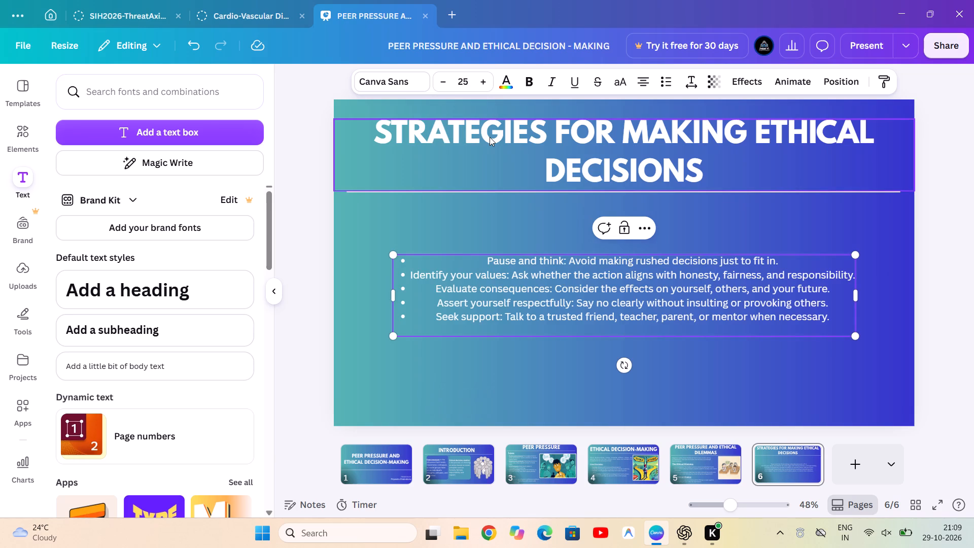
Left-align all five strategy bullets in the slide 6 text box.
triple_click(830, 324)
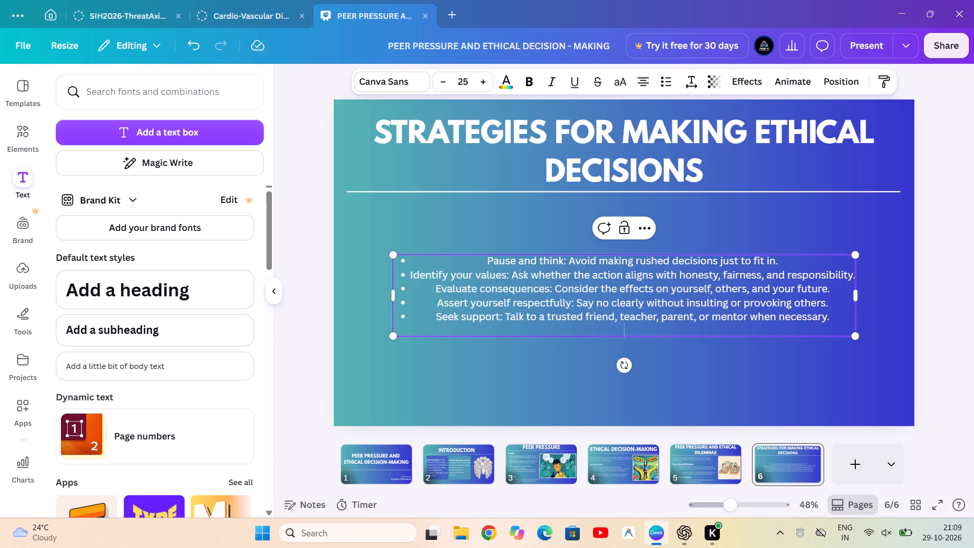
double_click(830, 324)
left_click(830, 317)
left_click_drag(830, 317, 510, 263)
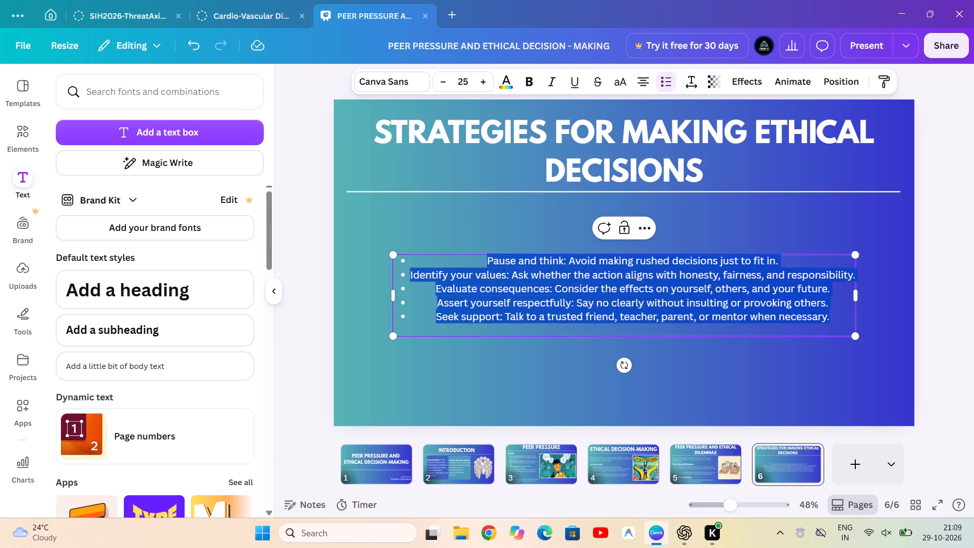
left_click_drag(510, 263, 493, 263)
double_click(644, 86)
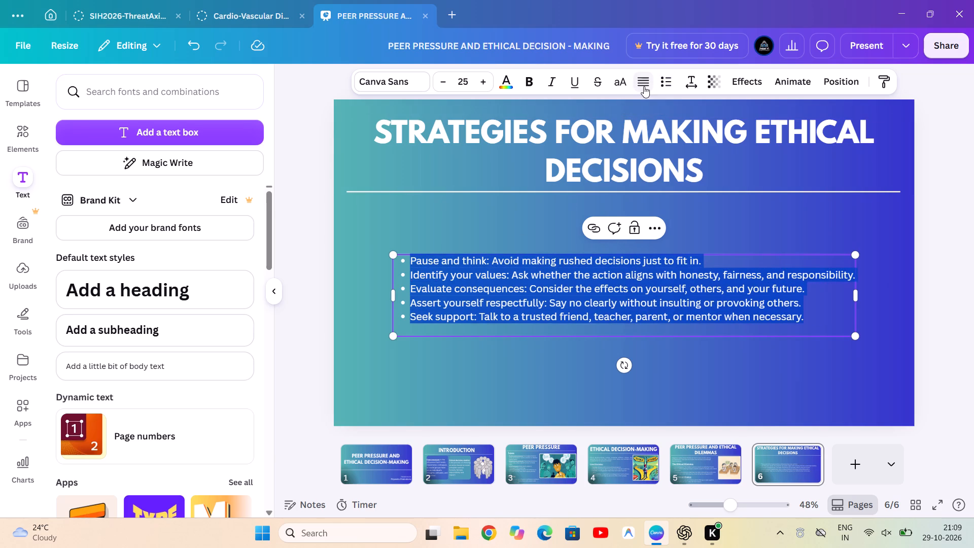
left_click(644, 86)
left_click(644, 86)
left_click(644, 86)
Narrow the strategies text box to just under half the slide's width and place it in the slide's left half beneath the divider.
left_click_drag(858, 292, 695, 297)
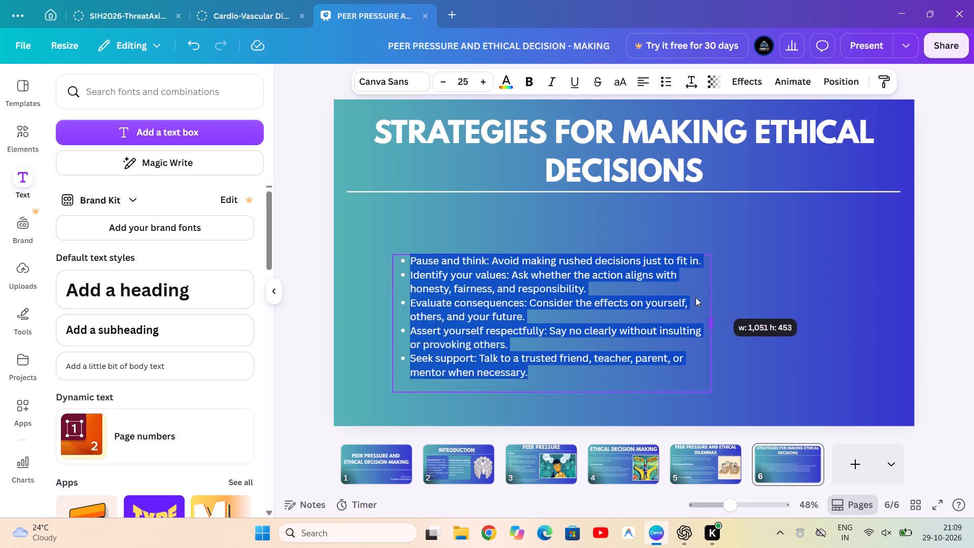
left_click_drag(695, 297, 662, 294)
left_click_drag(538, 337, 516, 330)
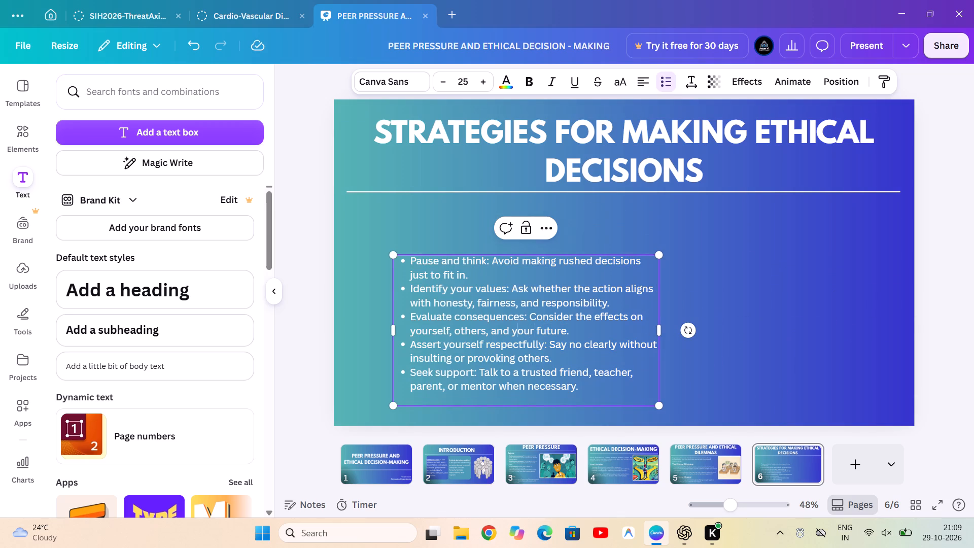
left_click(625, 399)
left_click_drag(627, 409, 611, 403)
left_click_drag(611, 403, 593, 388)
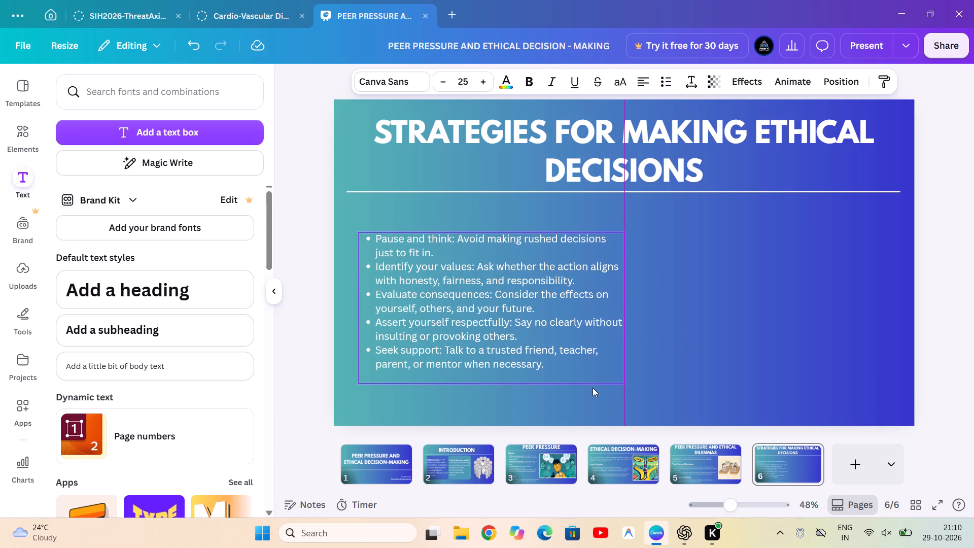
left_click_drag(593, 388, 593, 393)
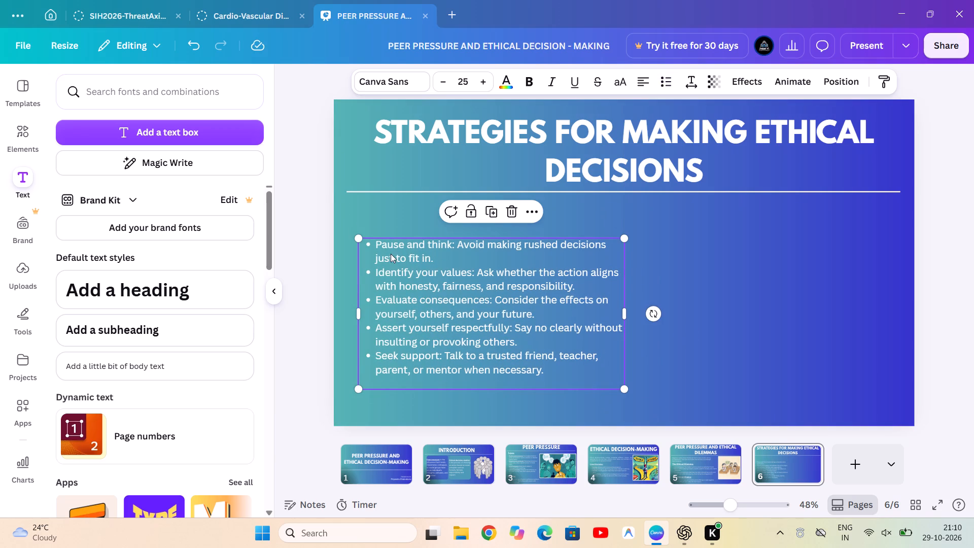
Make the "Pause and think:" lead-in of the first bullet bold and underlined.
double_click(385, 246)
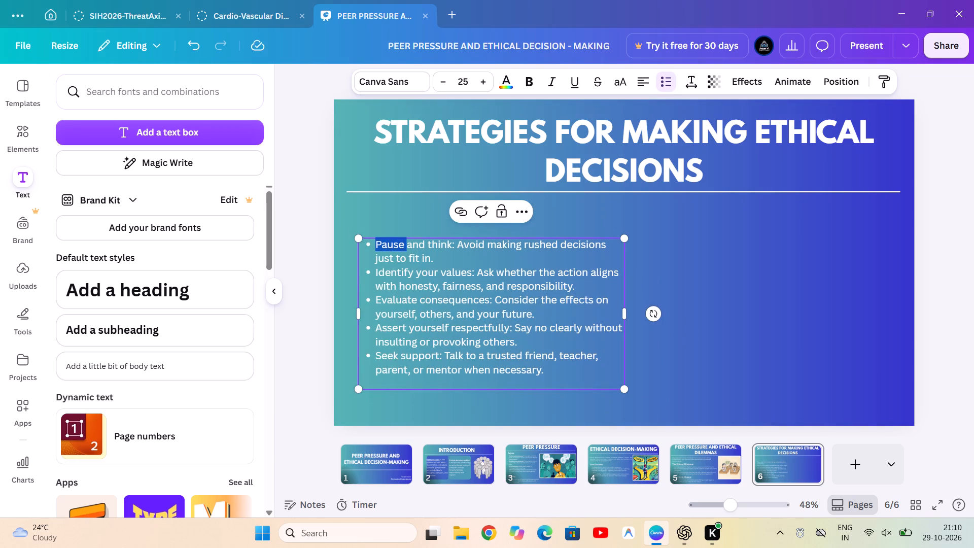
left_click_drag(456, 247, 377, 250)
left_click(526, 87)
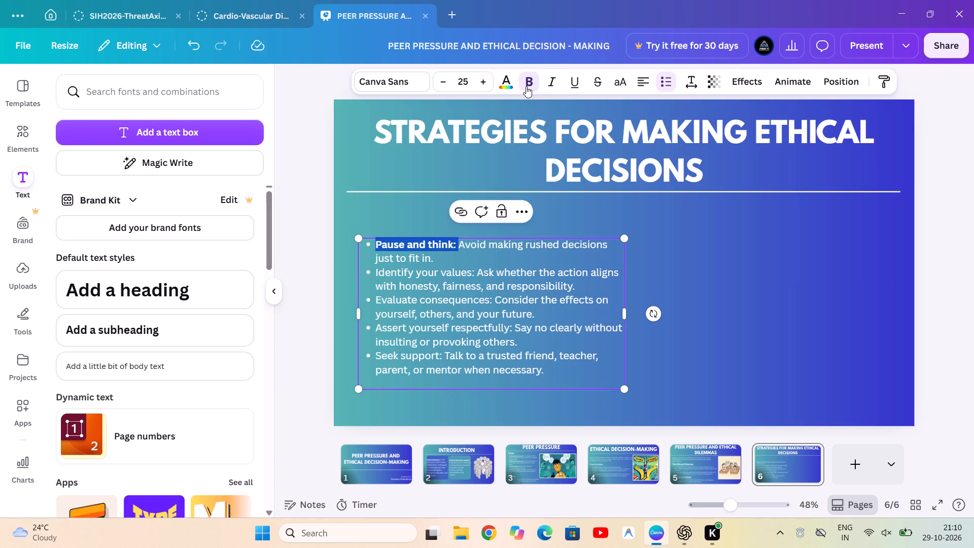
left_click(571, 89)
Make the "Identify your values:" lead-in of the second bullet bold and underlined.
left_click(476, 271)
left_click_drag(476, 271, 463, 273)
left_click(477, 271)
left_click_drag(474, 273, 383, 273)
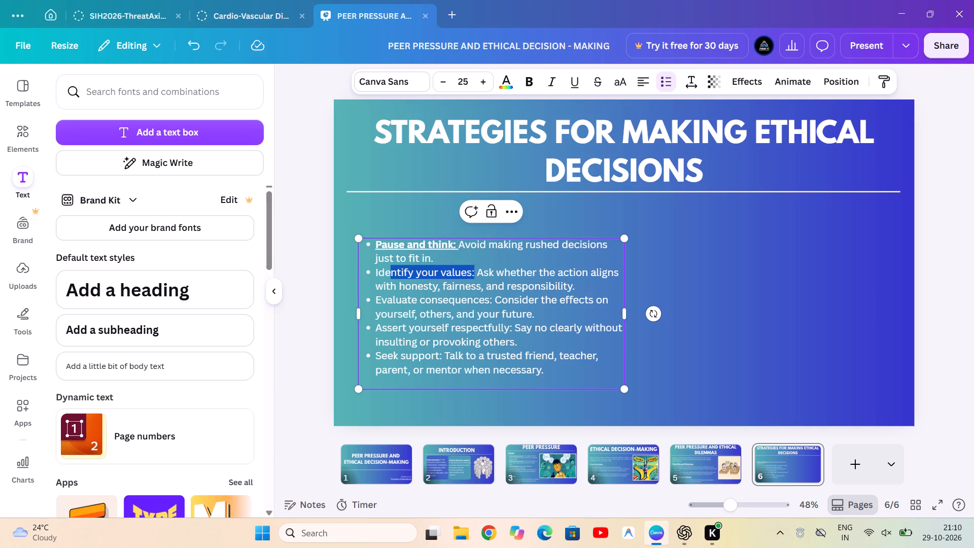
left_click_drag(383, 273, 366, 273)
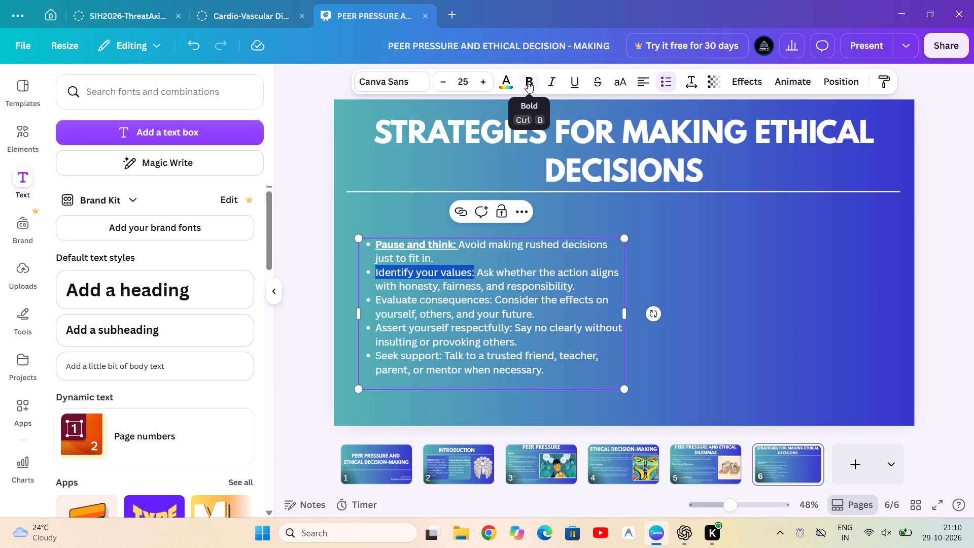
left_click(528, 82)
left_click(568, 80)
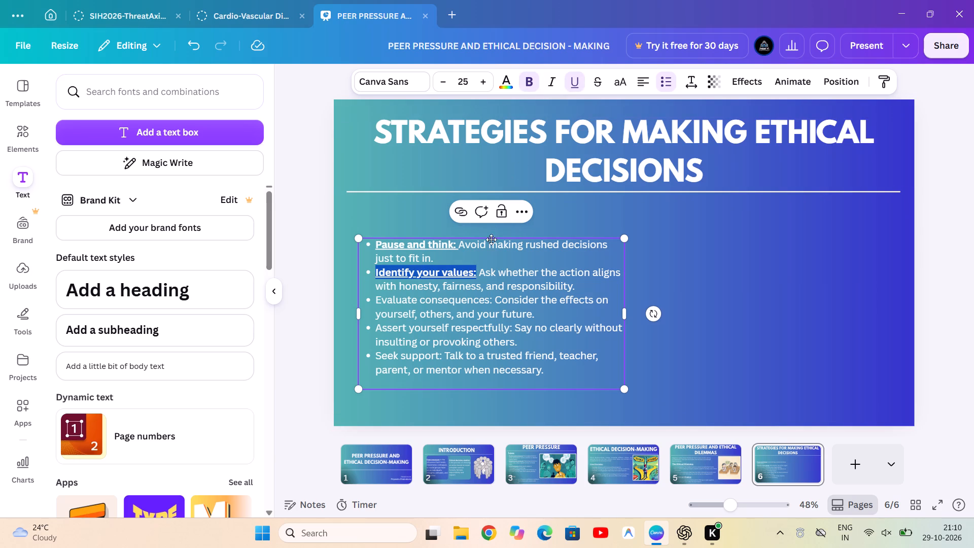
Make the lead-ins "Evaluate consequences:", "Assert yourself respectfully:" and "Seek support:" bold, without underlining.
left_click(492, 296)
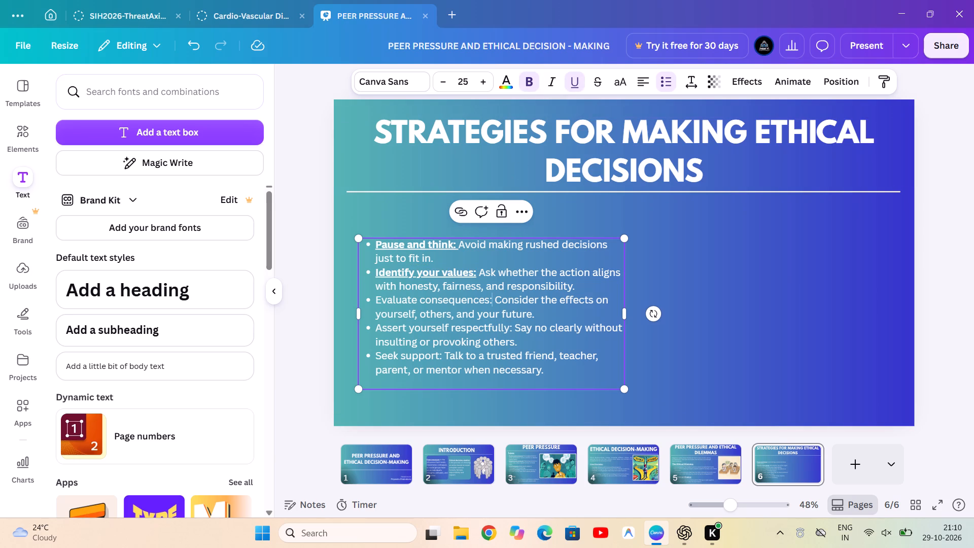
left_click_drag(492, 296, 380, 302)
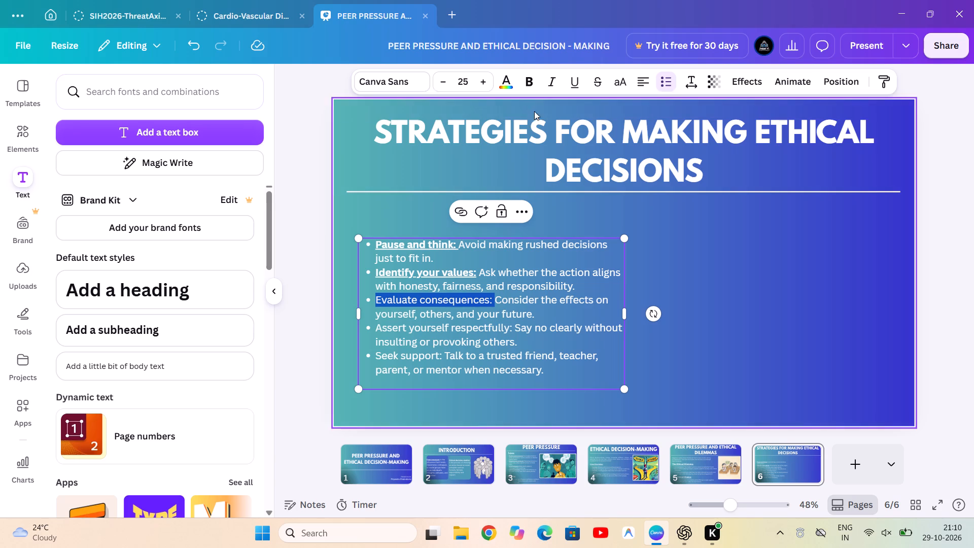
left_click(533, 88)
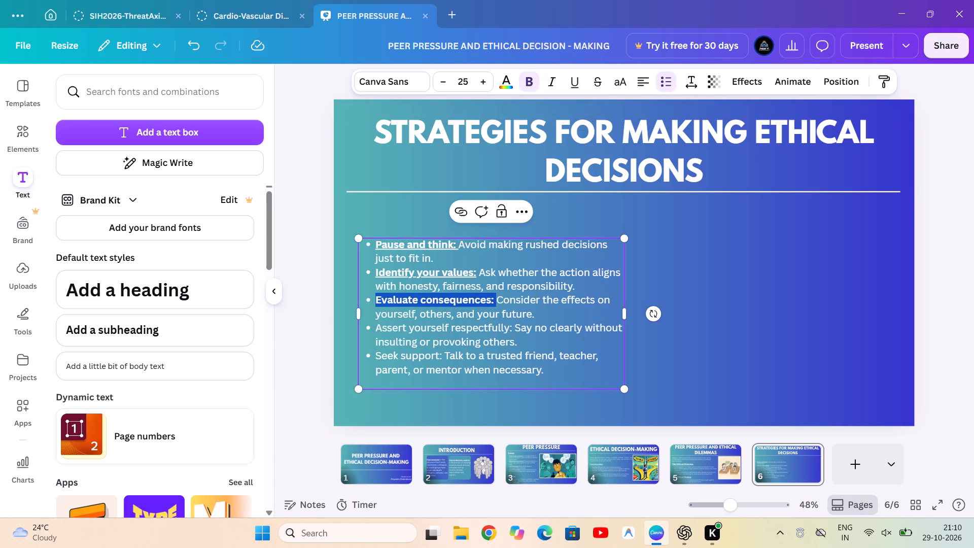
left_click_drag(512, 325, 375, 331)
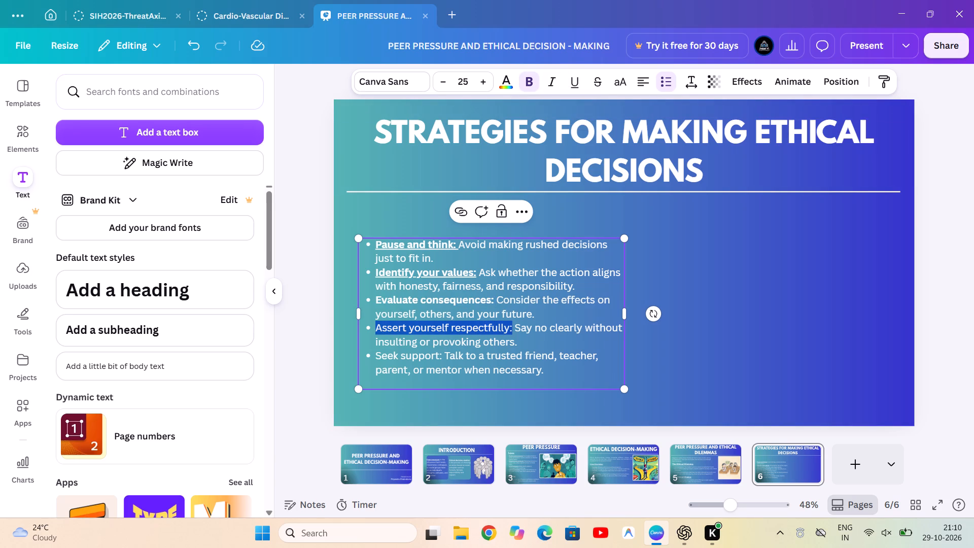
left_click_drag(375, 331, 374, 331)
left_click(529, 85)
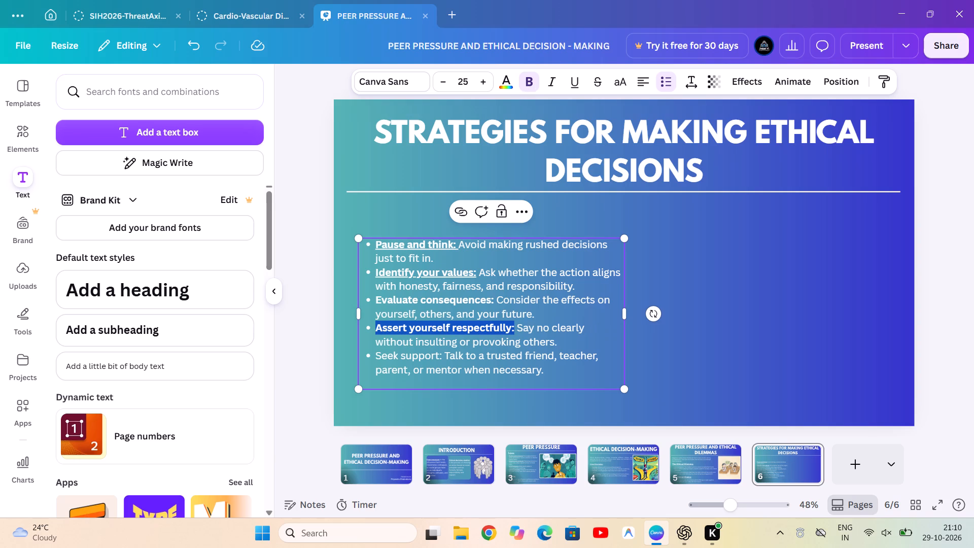
left_click_drag(441, 357, 417, 357)
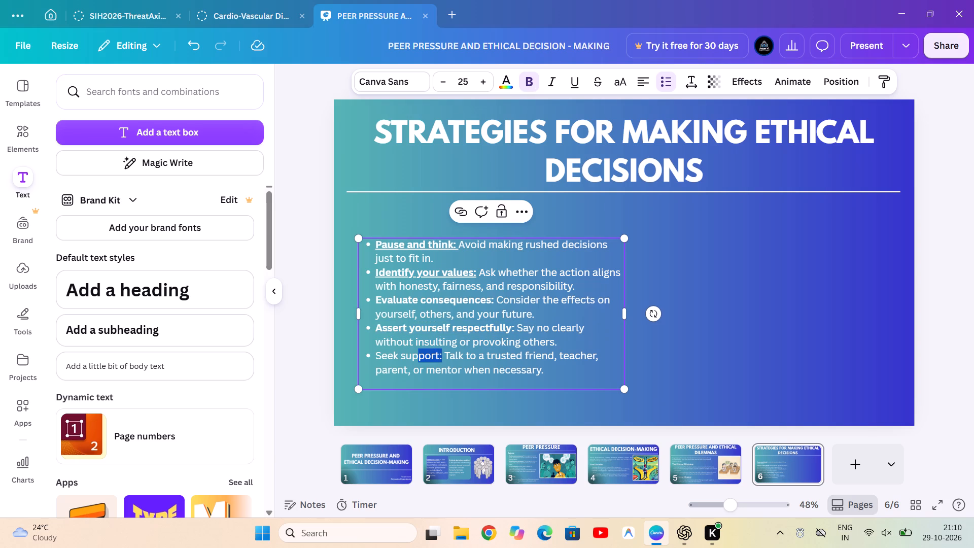
left_click_drag(417, 357, 379, 353)
left_click_drag(379, 353, 376, 353)
left_click(530, 83)
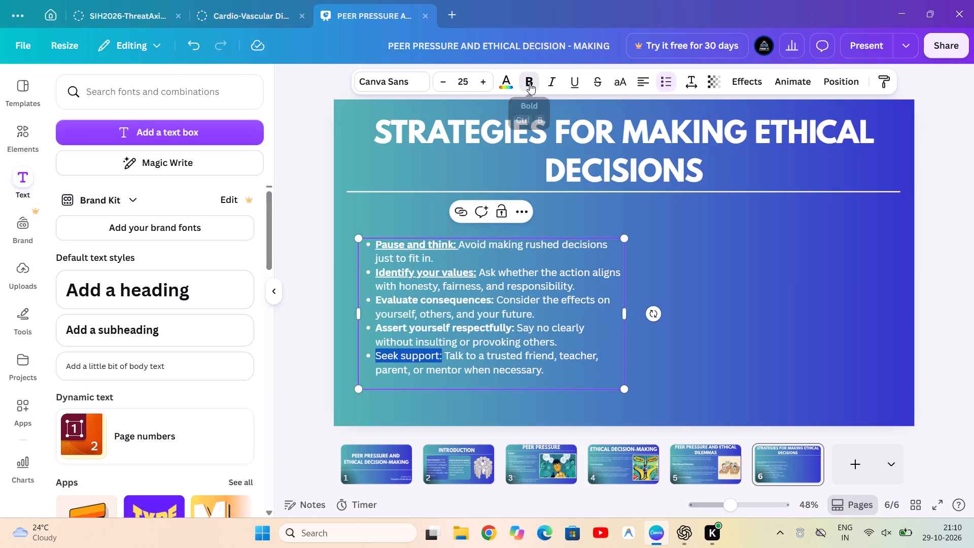
Remove the underline from the whole "Identify your values:" lead-in, including its colon, keeping it bold.
double_click(443, 273)
left_click_drag(443, 273, 400, 272)
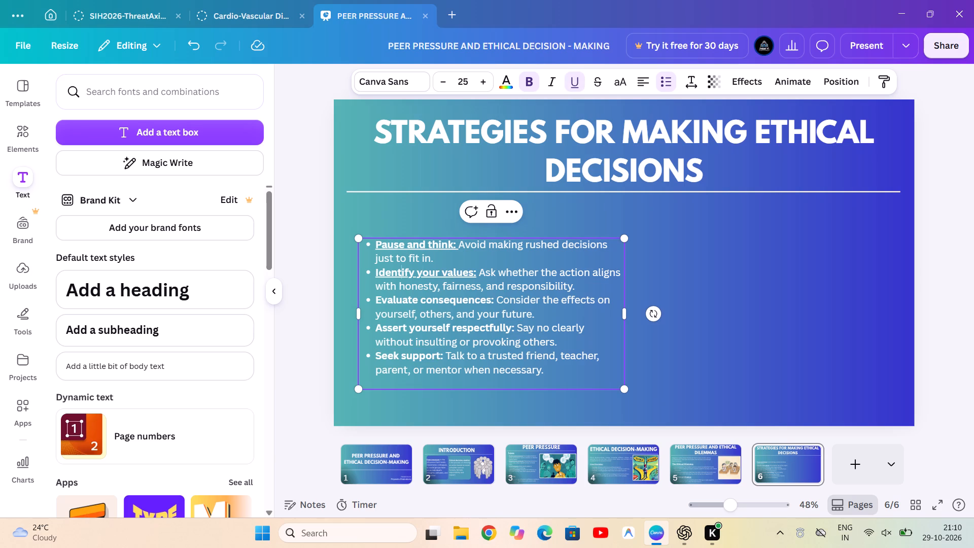
left_click(466, 268)
left_click_drag(466, 268, 397, 272)
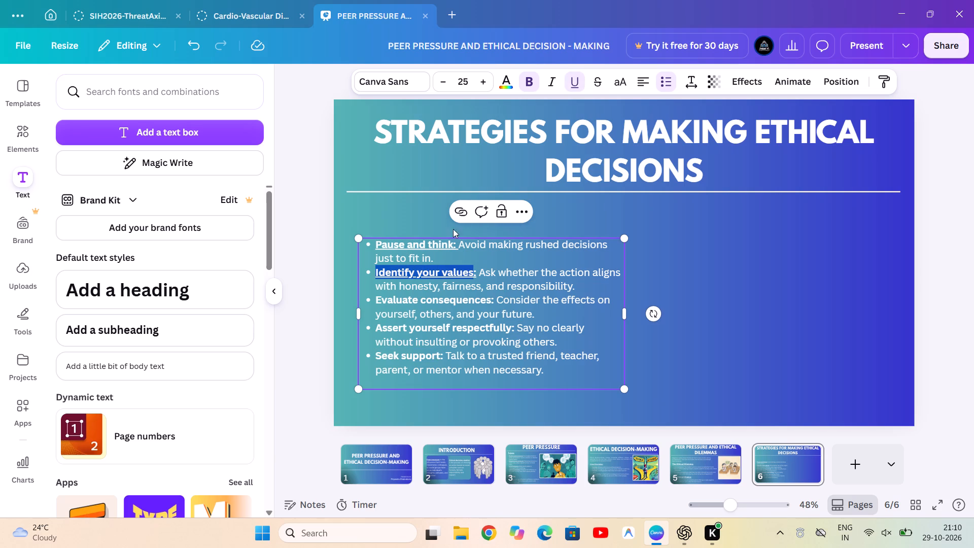
left_click(573, 78)
double_click(474, 275)
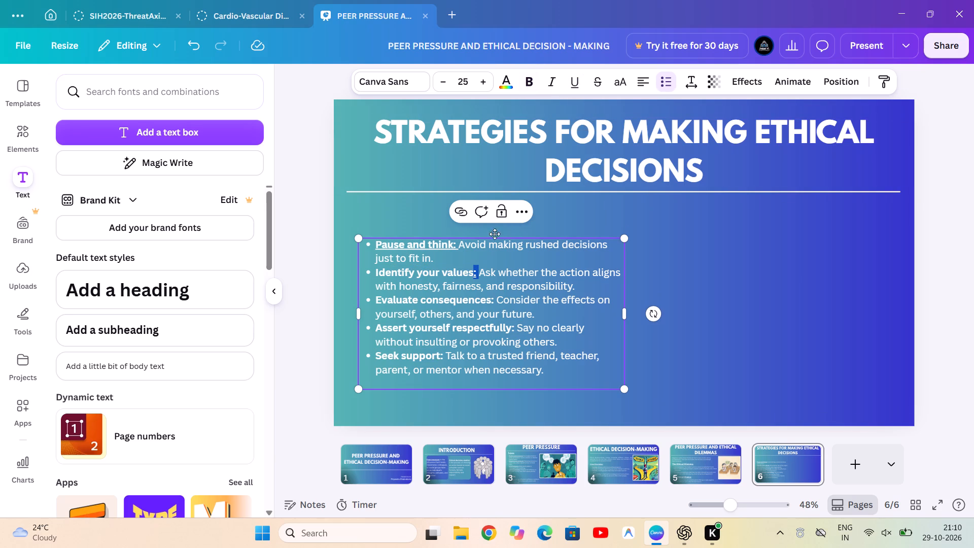
left_click(579, 80)
left_click(579, 80)
Remove the underline from the "Pause and think:" lead-in of the first bullet, keeping it bold.
left_click(457, 243)
left_click_drag(457, 243, 411, 252)
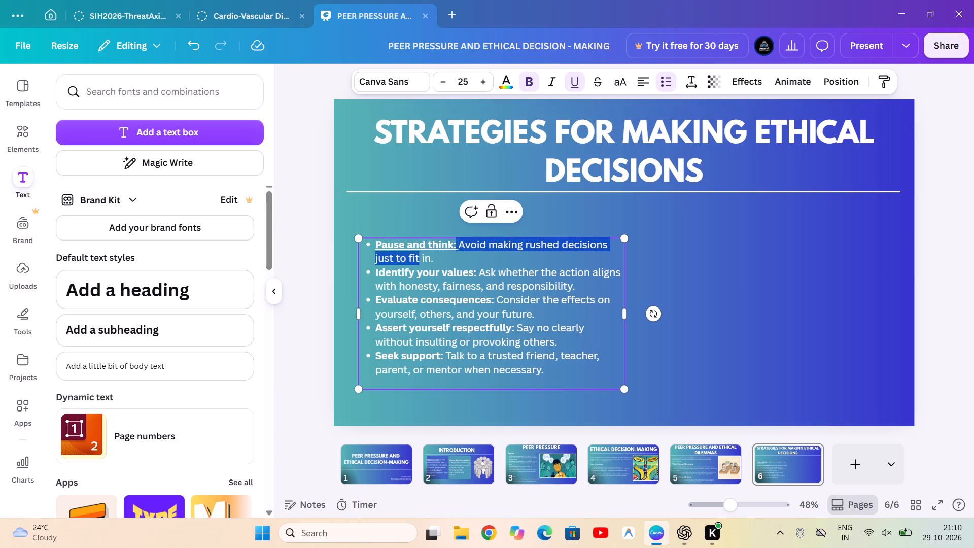
left_click_drag(411, 252, 395, 241)
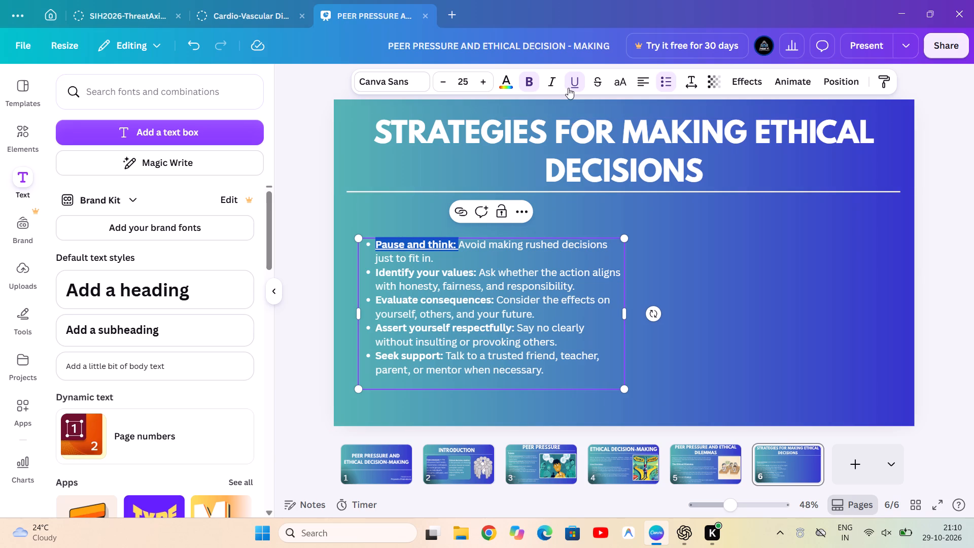
left_click(569, 85)
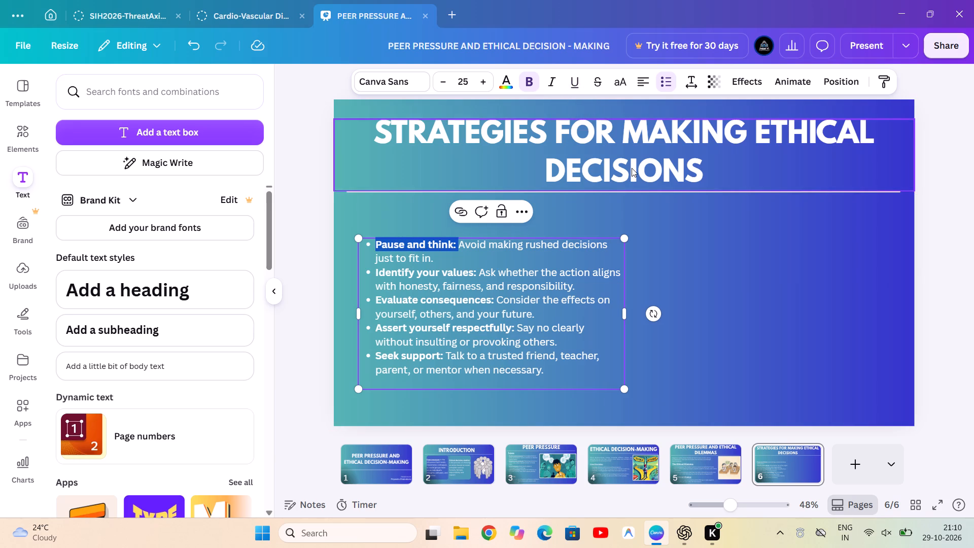
left_click(708, 281)
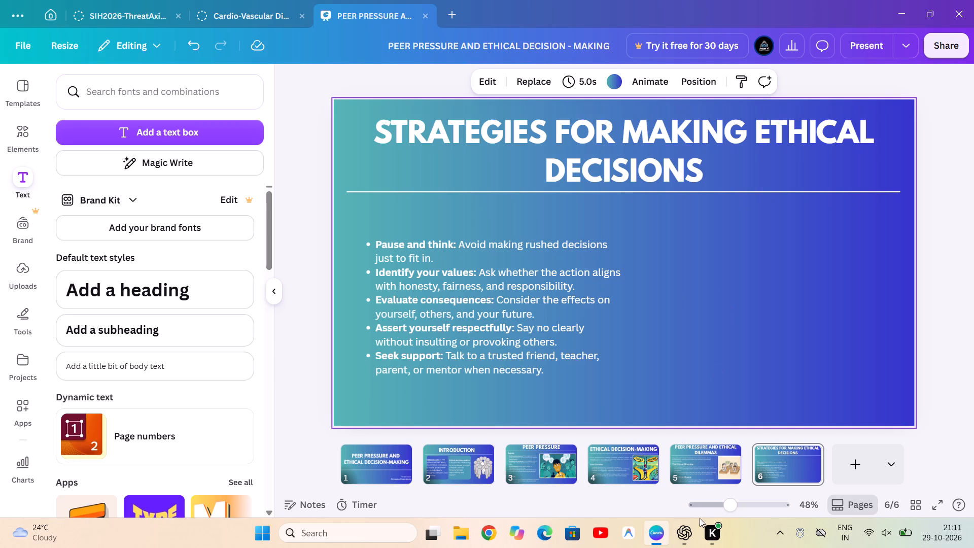
Add a subheading text box on slide 6 and place it between the divider line and the bullet list, starting at the divider's left end.
left_click(86, 323)
left_click_drag(633, 301, 621, 298)
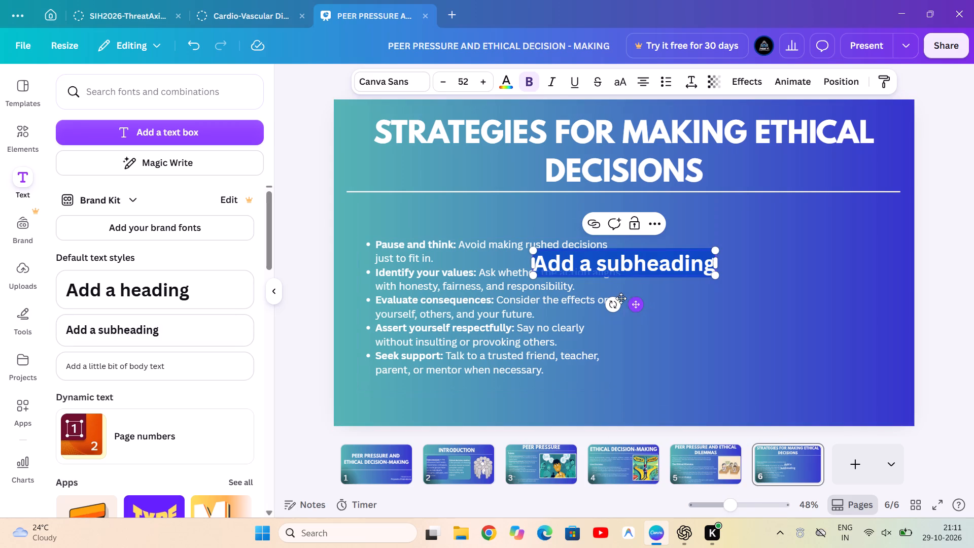
left_click_drag(621, 298, 446, 252)
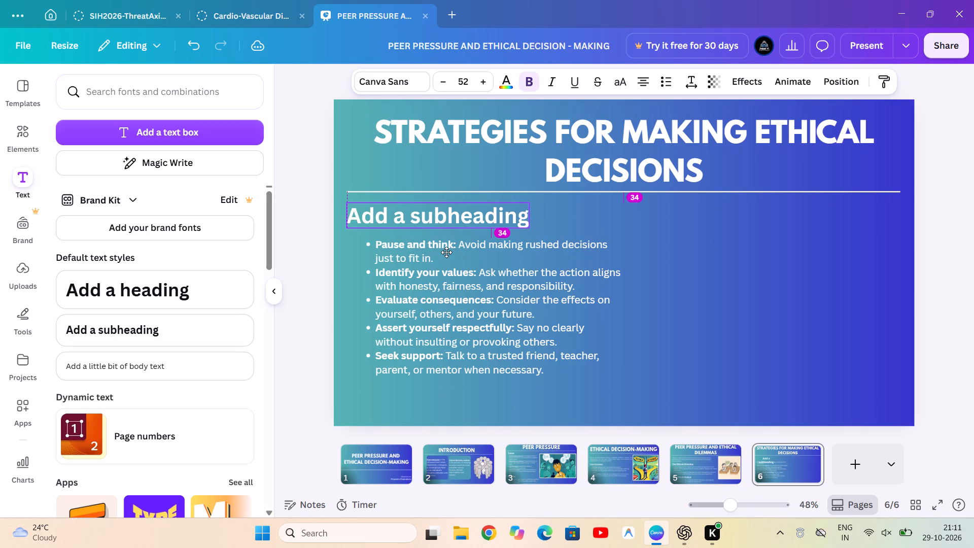
left_click_drag(446, 252, 451, 250)
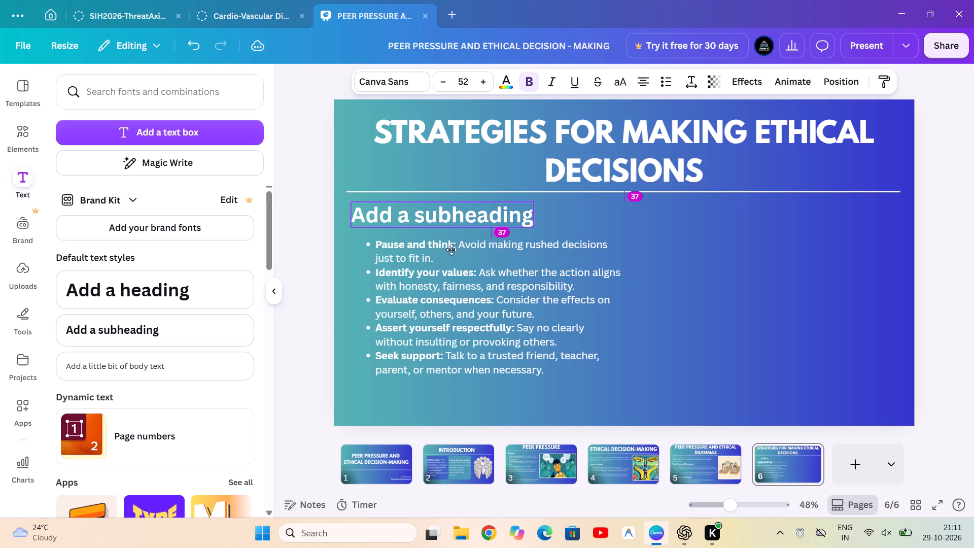
left_click_drag(451, 250, 450, 250)
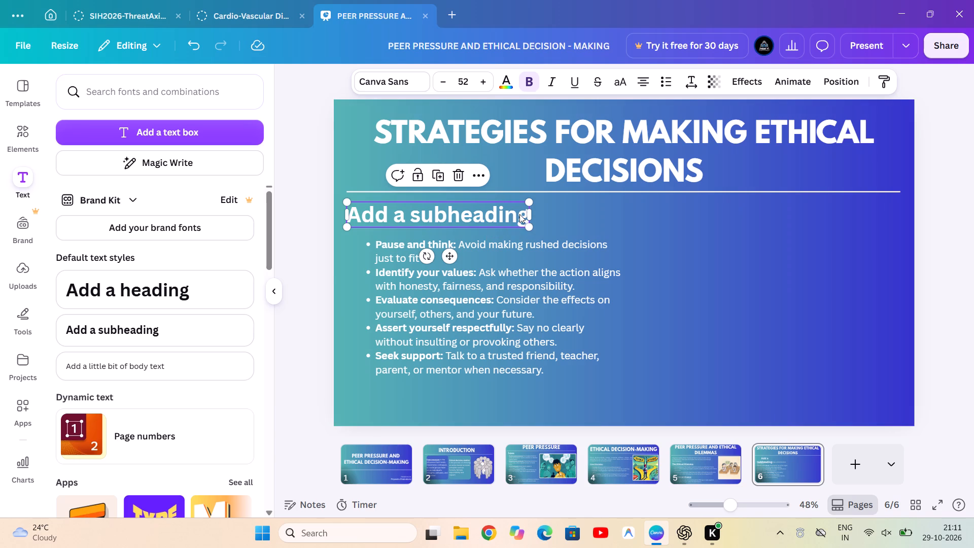
triple_click(519, 214)
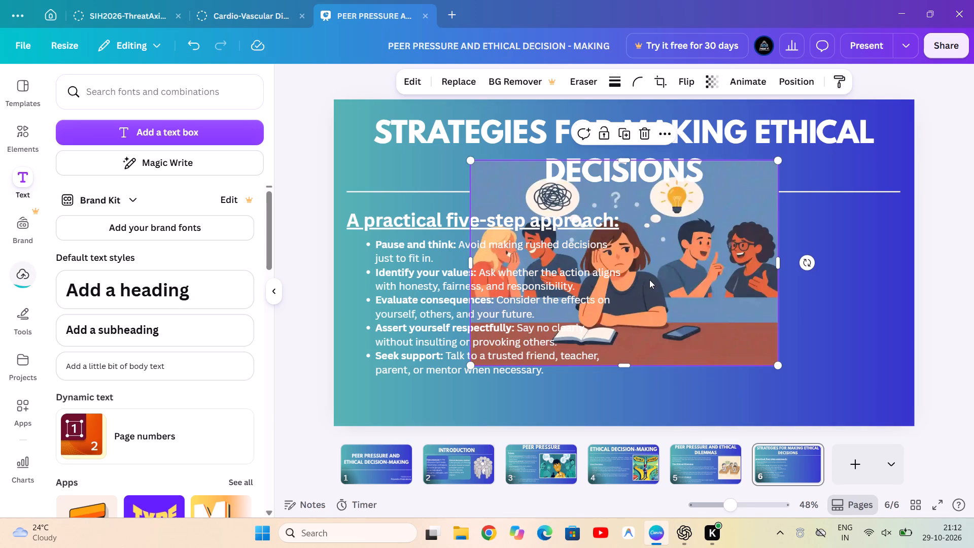
left_click_drag(649, 280, 780, 315)
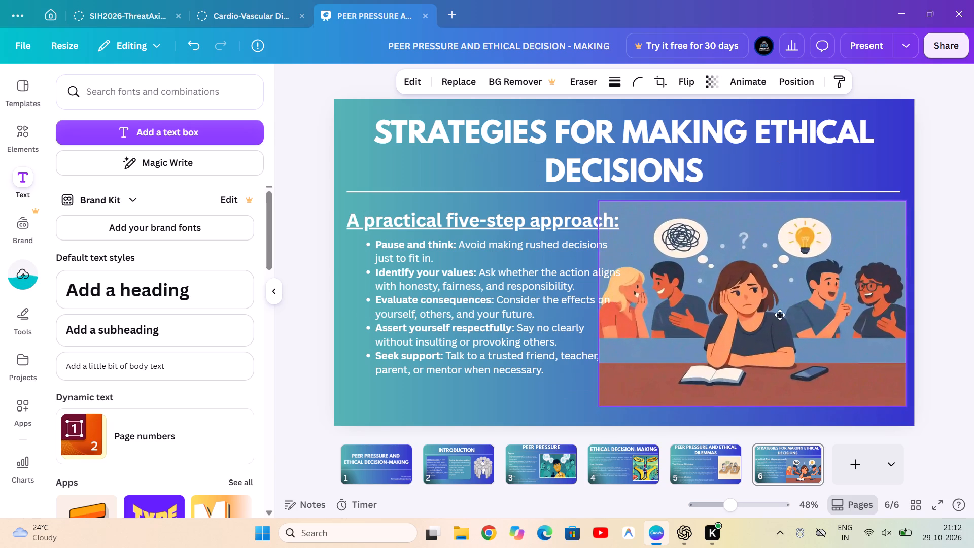
left_click_drag(780, 315, 776, 313)
left_click_drag(590, 198, 595, 200)
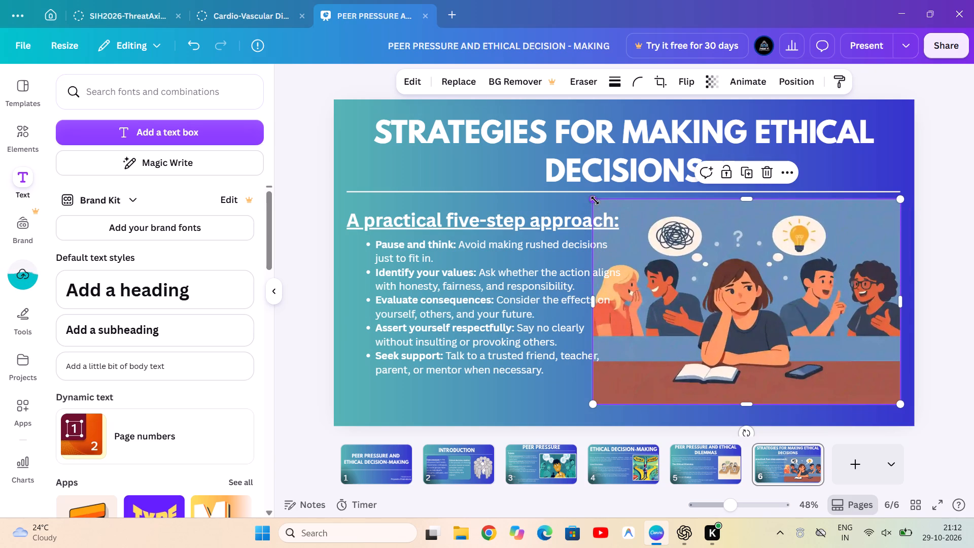
left_click_drag(595, 200, 657, 242)
left_click_drag(756, 312, 757, 284)
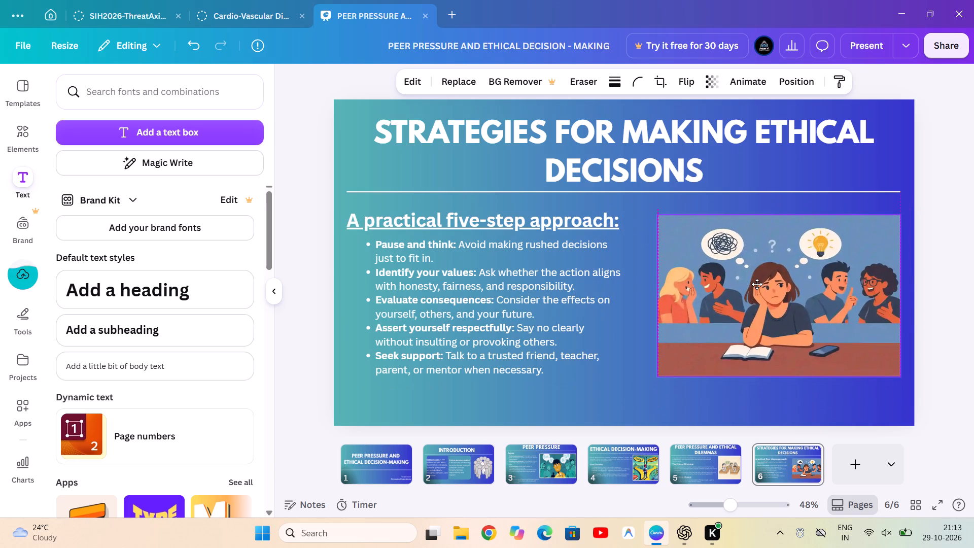
left_click_drag(757, 284, 753, 278)
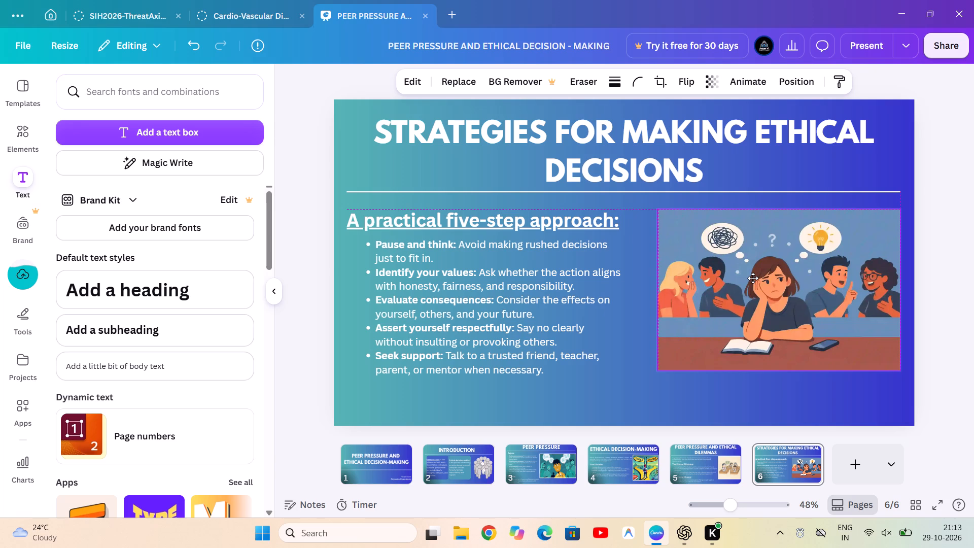
left_click_drag(753, 278, 750, 278)
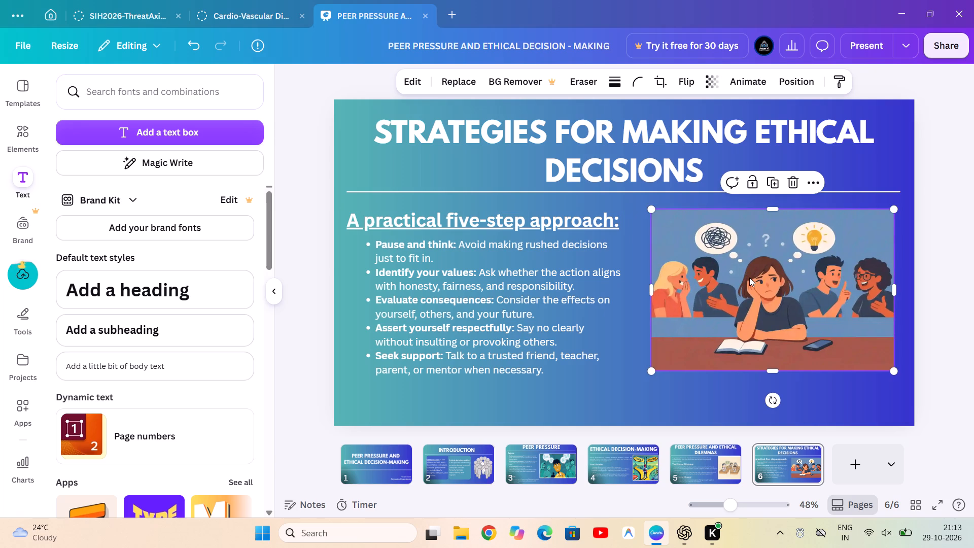
Give the slide 6 illustration a solid white border, slightly thicker than the default stroke weight.
left_click(620, 83)
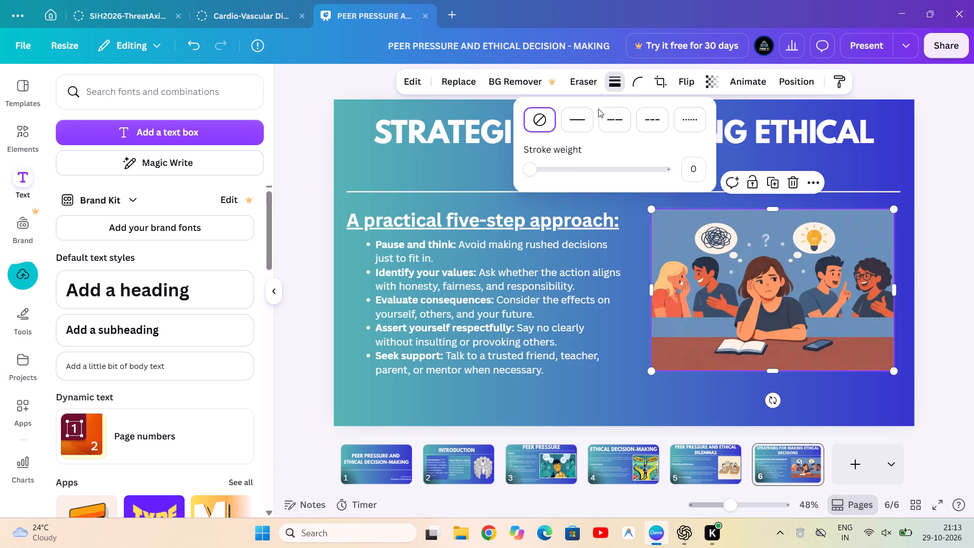
left_click(587, 124)
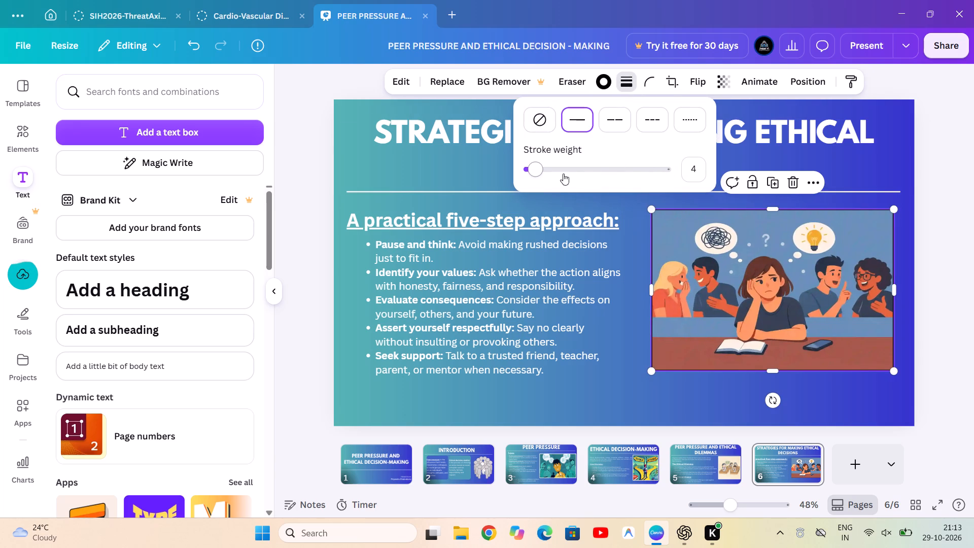
left_click_drag(535, 169, 539, 169)
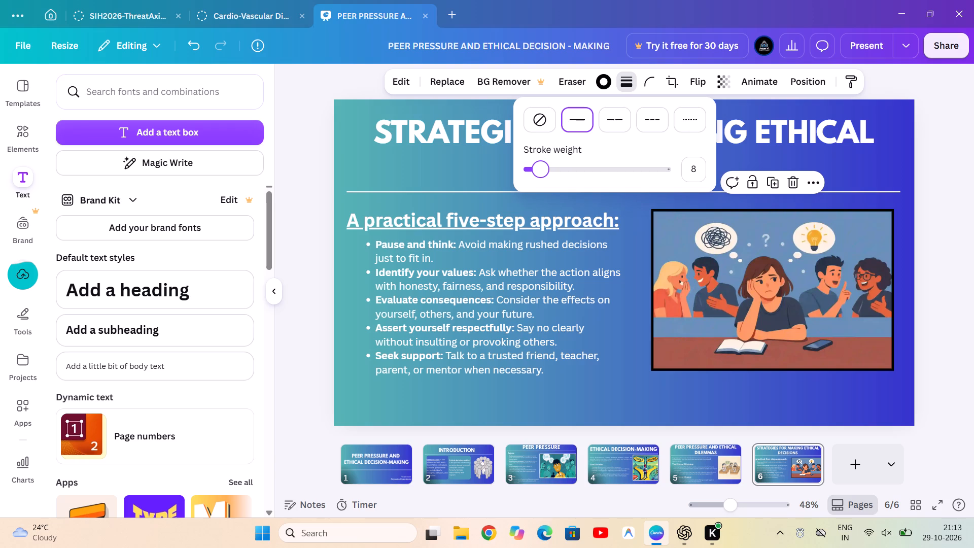
left_click_drag(539, 169, 542, 170)
left_click(605, 83)
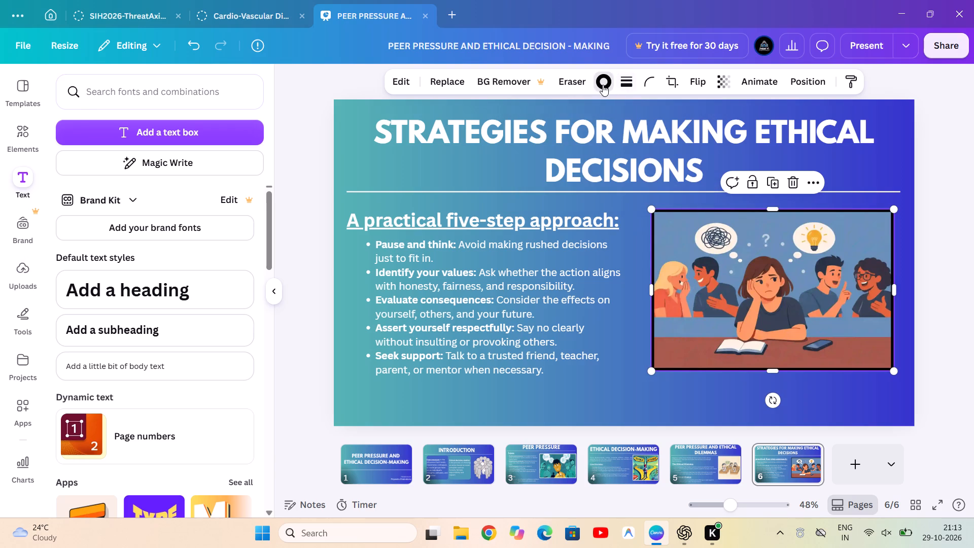
left_click(130, 167)
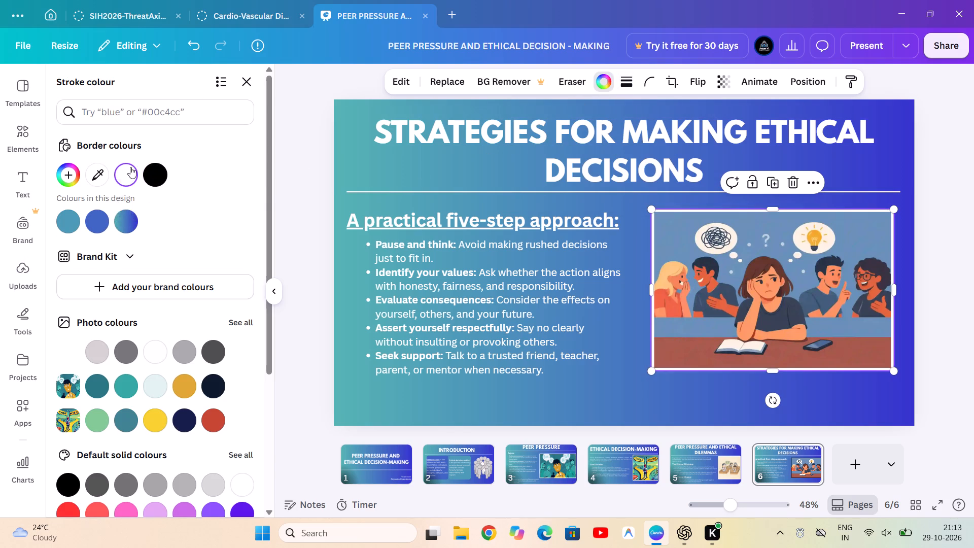
left_click(628, 397)
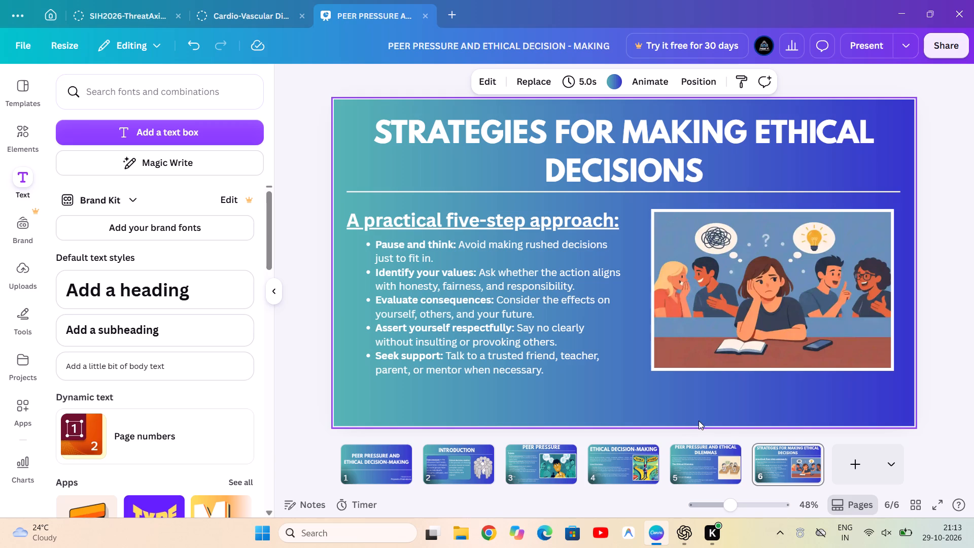
Add slide 7 with the heading "CONCLUSION" and move the heading to the top centre of the slide.
left_click(839, 469)
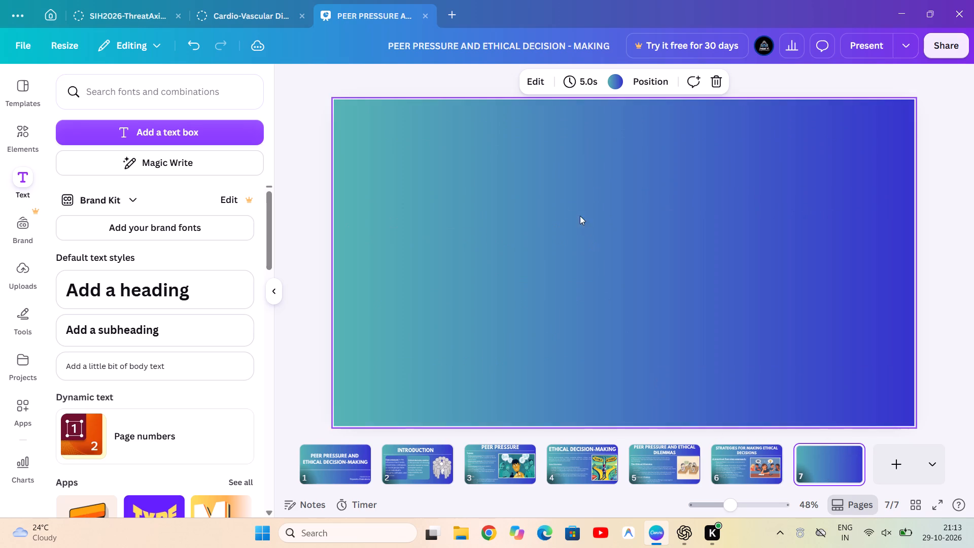
left_click(164, 272)
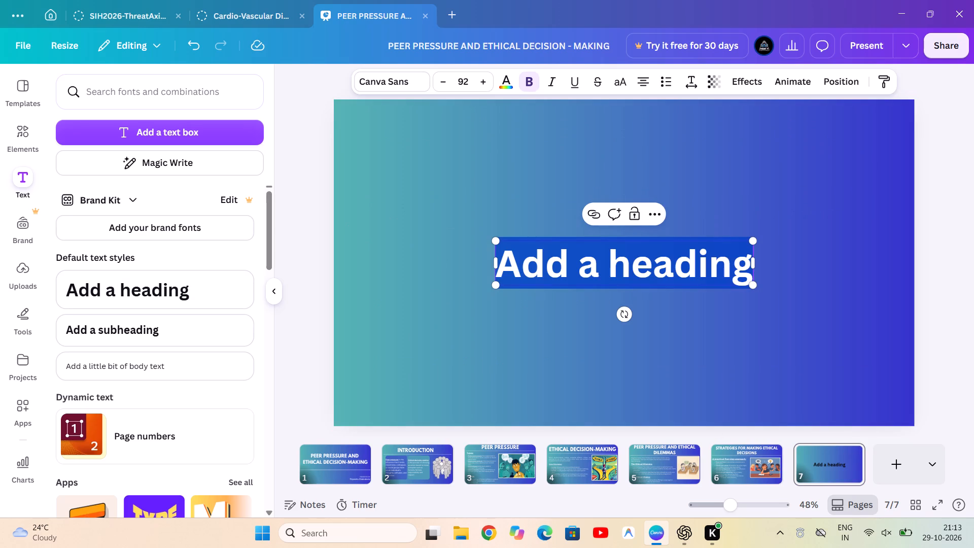
type("CON")
type("CLUSION")
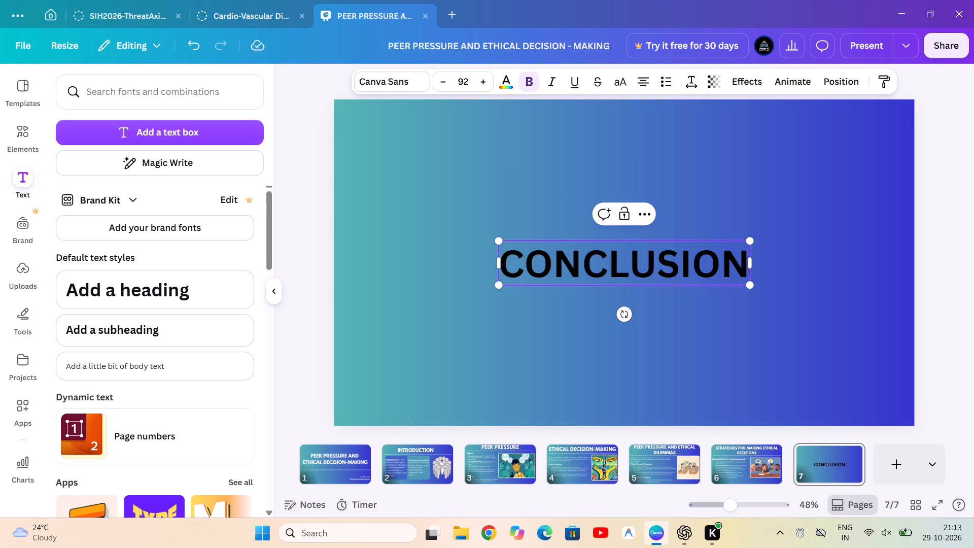
left_click_drag(658, 287, 658, 265)
left_click_drag(658, 265, 659, 185)
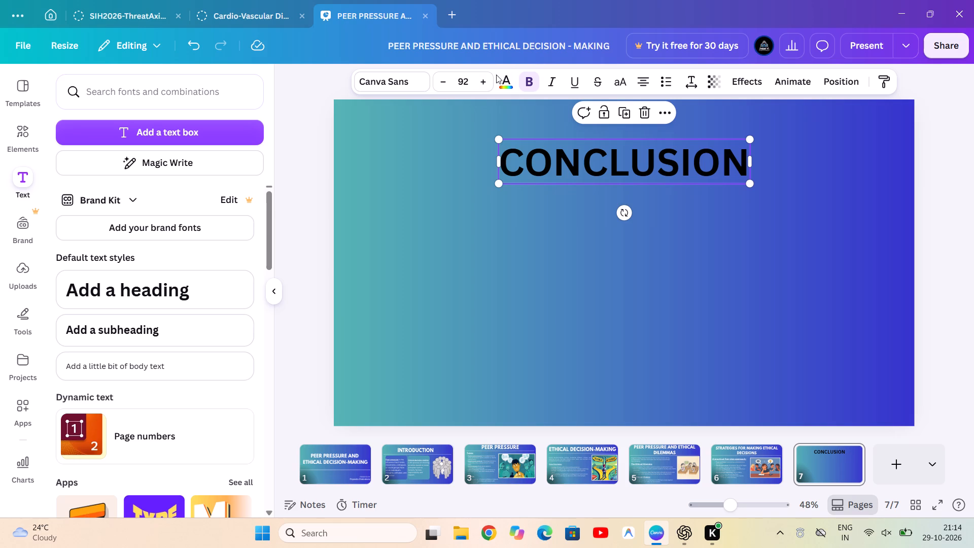
Make the "CONCLUSION" heading white and set its font to League Spartan.
left_click(501, 73)
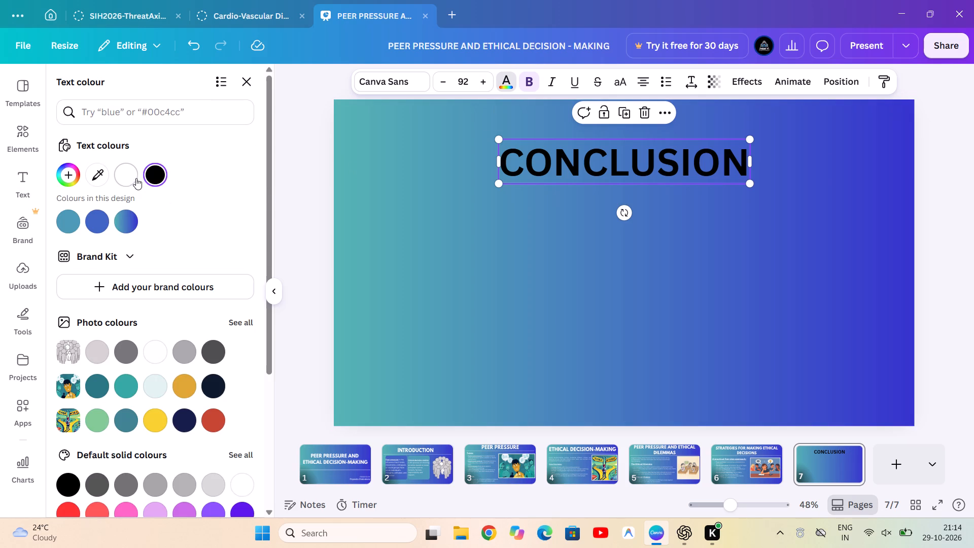
left_click(135, 178)
left_click(381, 81)
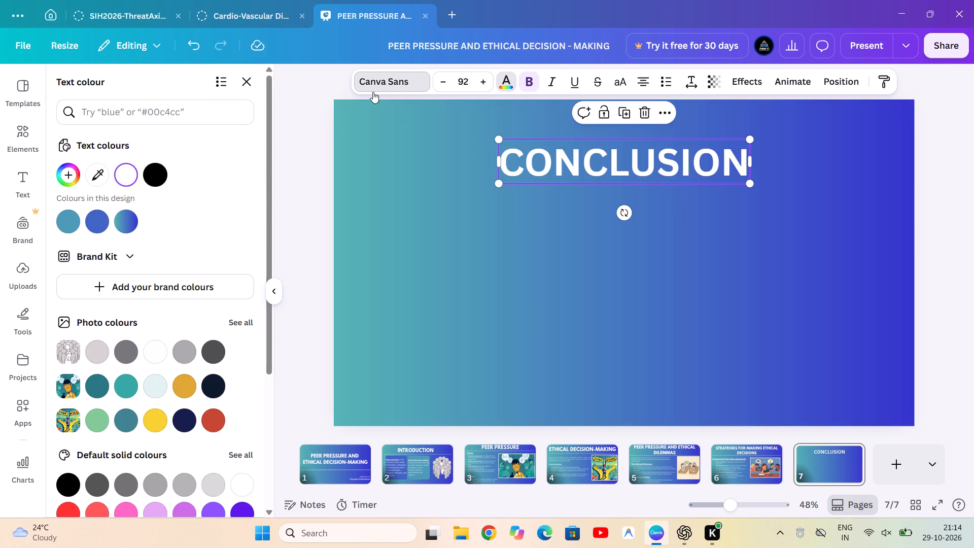
left_click(133, 282)
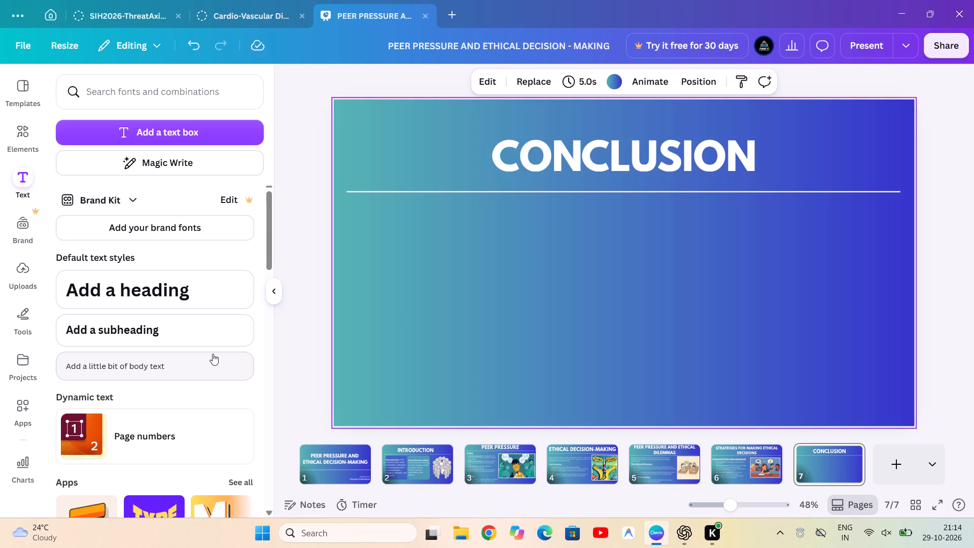
left_click(213, 354)
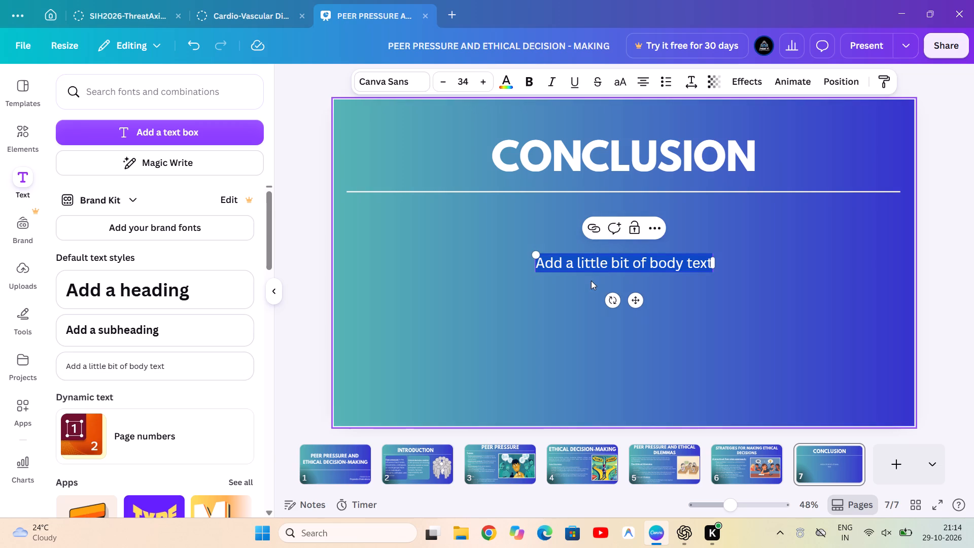
key("ctrl+v")
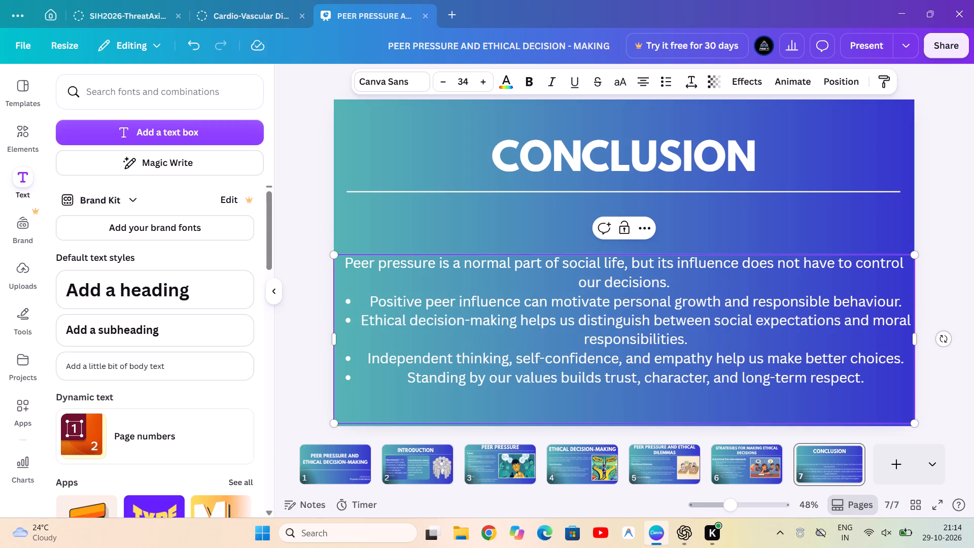
left_click(875, 385)
left_click_drag(875, 385, 499, 252)
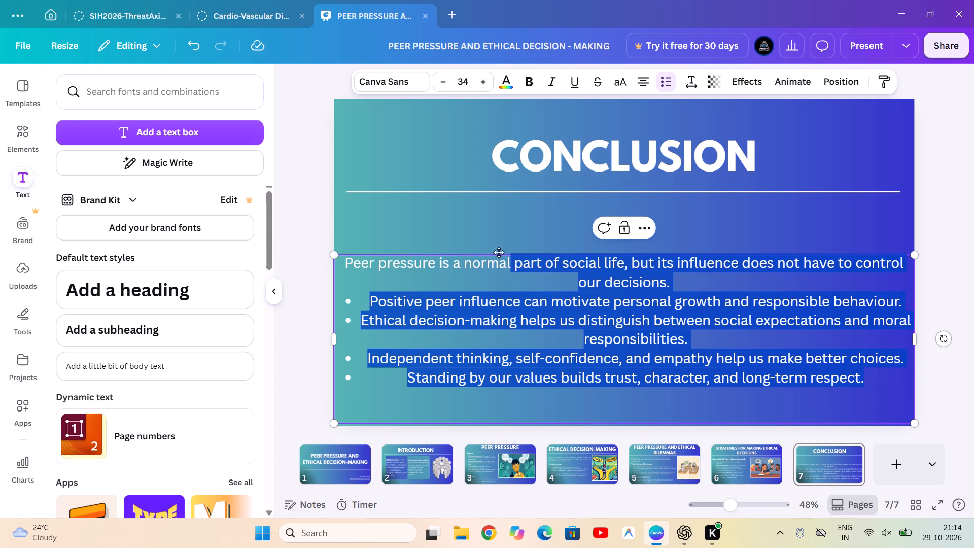
left_click_drag(499, 252, 361, 269)
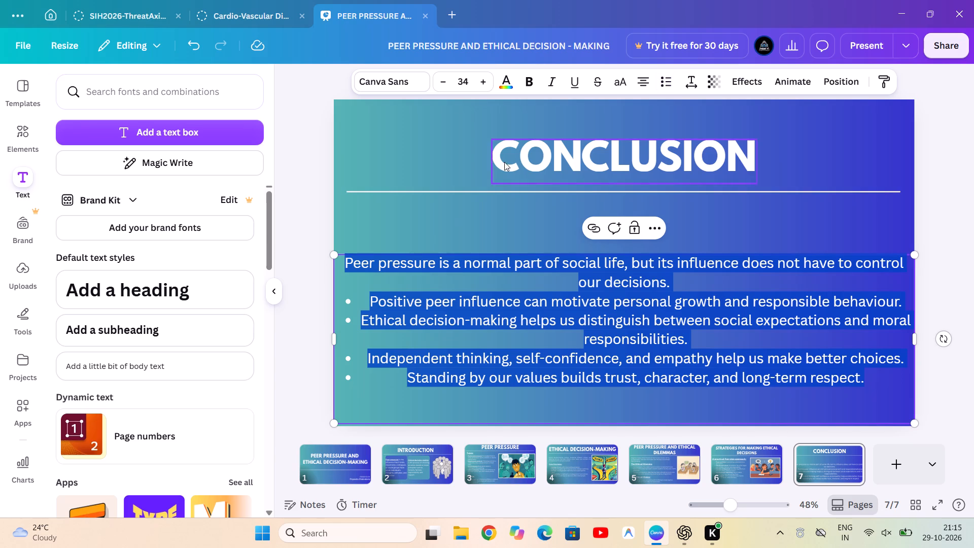
left_click(646, 83)
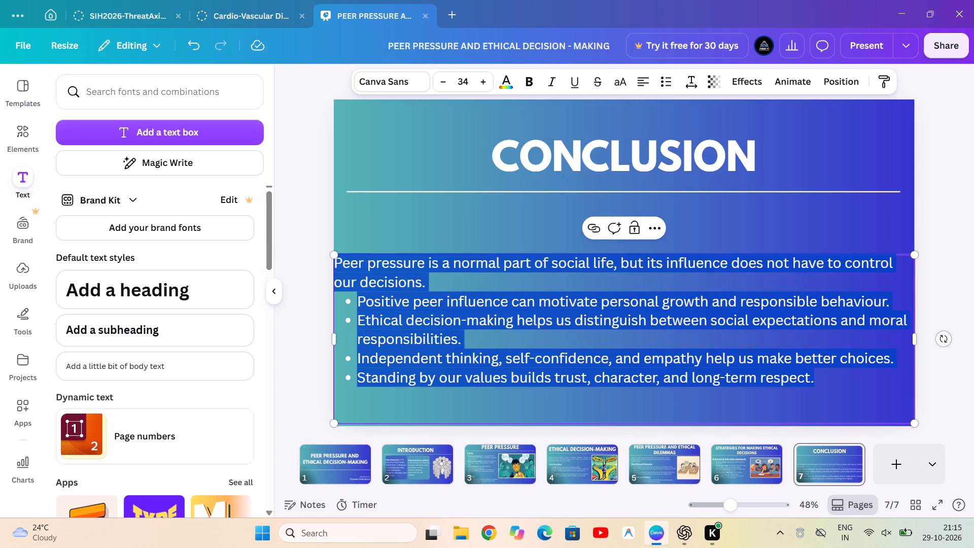
Make the introductory sentence beginning "Peer pressure is a normal part of social life" bold and set its font size to 35.
double_click(441, 285)
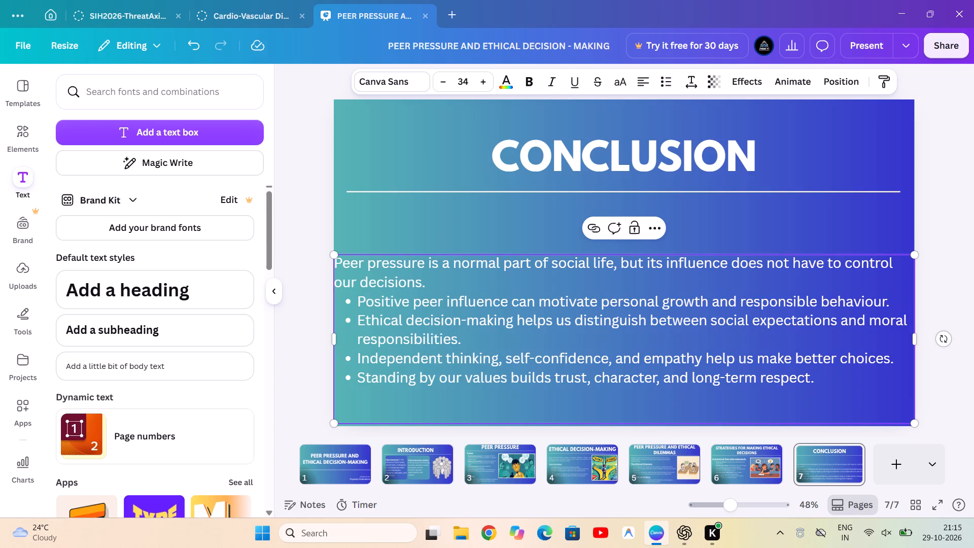
left_click_drag(441, 285, 343, 276)
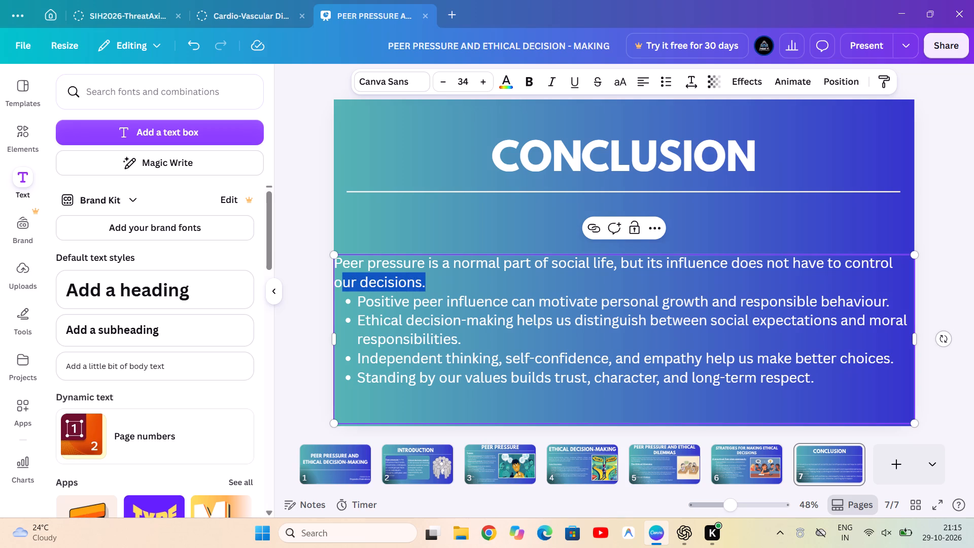
left_click_drag(343, 276, 339, 260)
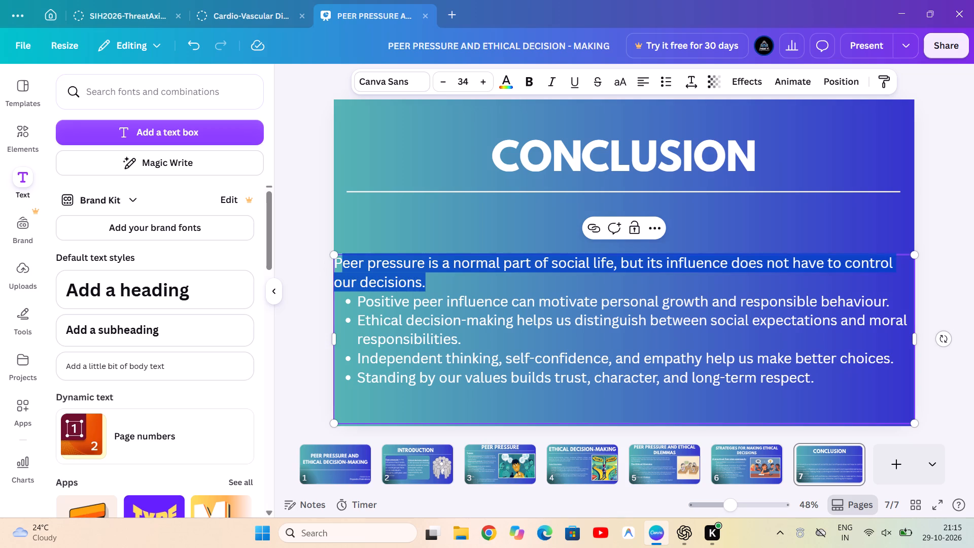
left_click_drag(339, 260, 335, 263)
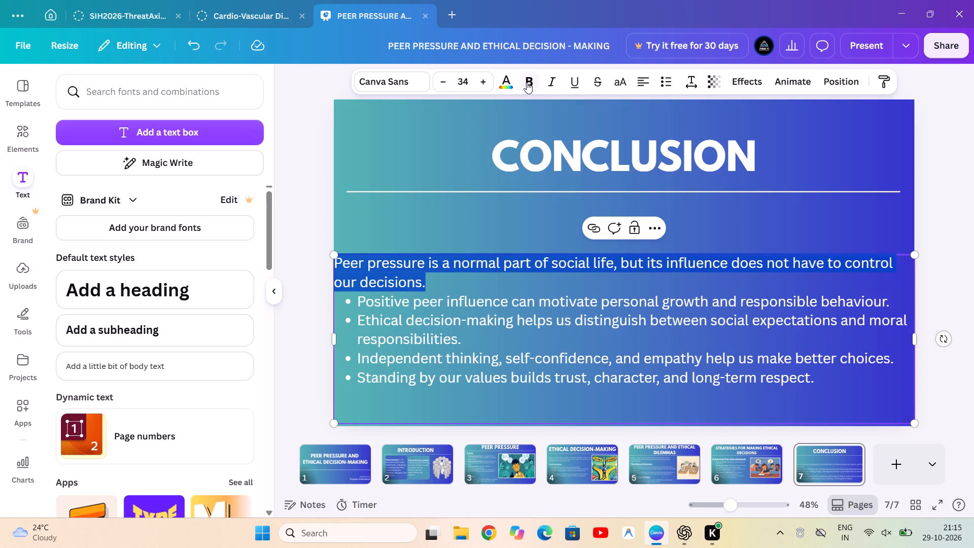
left_click(527, 82)
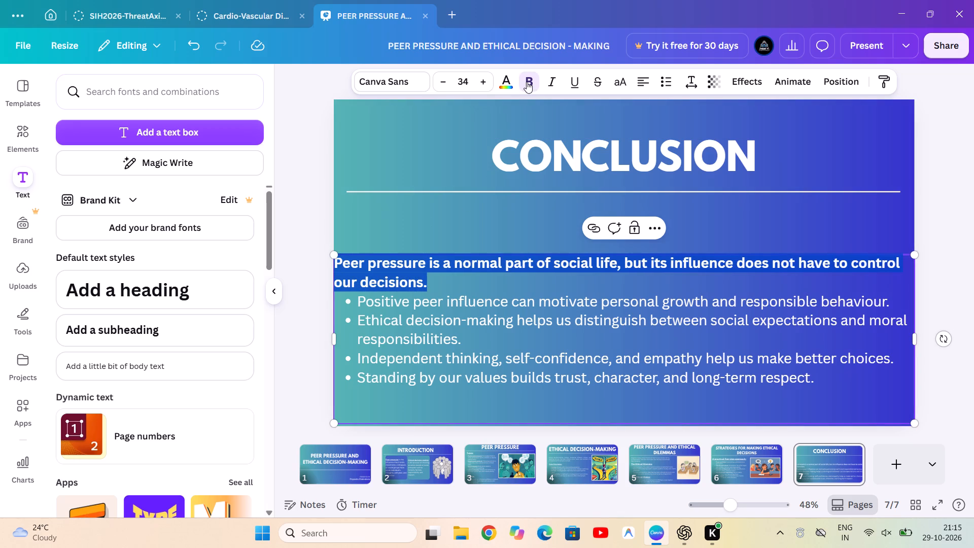
left_click(482, 81)
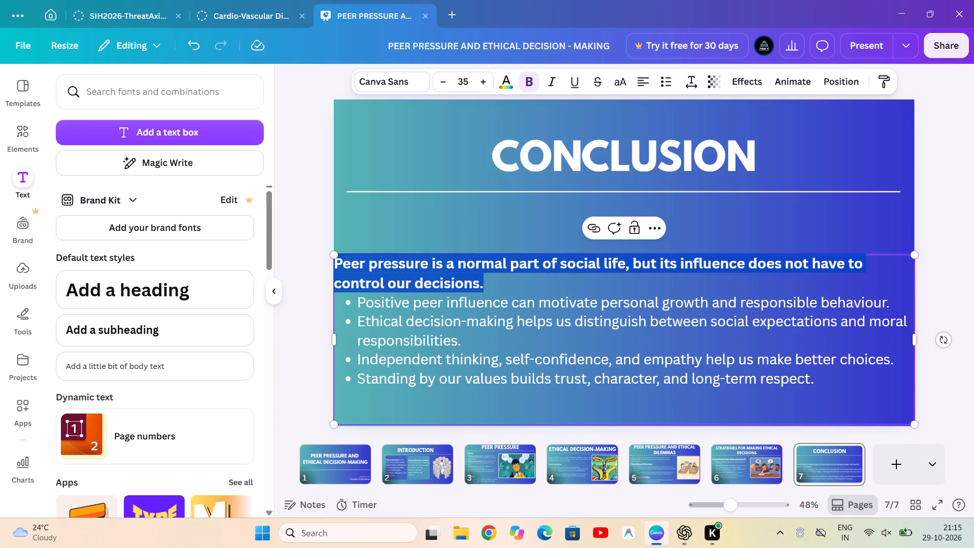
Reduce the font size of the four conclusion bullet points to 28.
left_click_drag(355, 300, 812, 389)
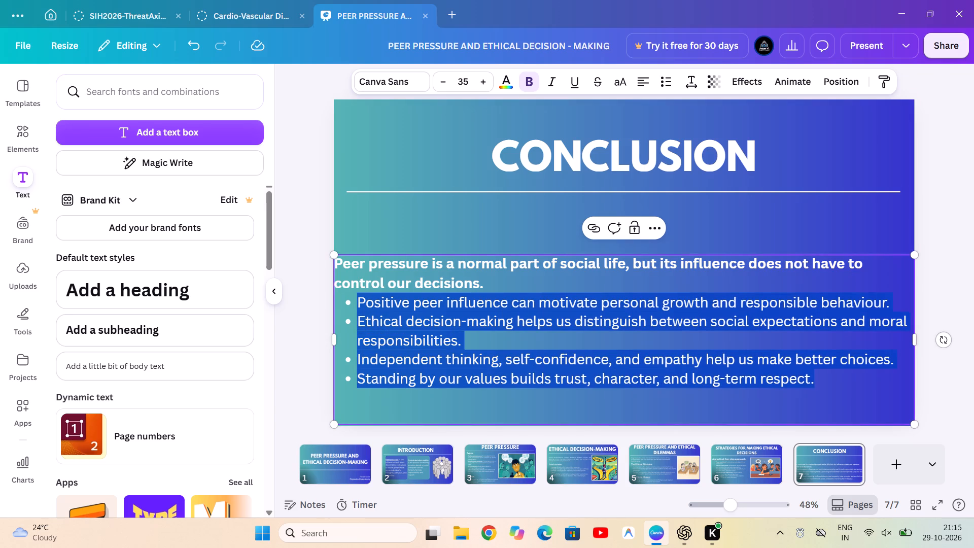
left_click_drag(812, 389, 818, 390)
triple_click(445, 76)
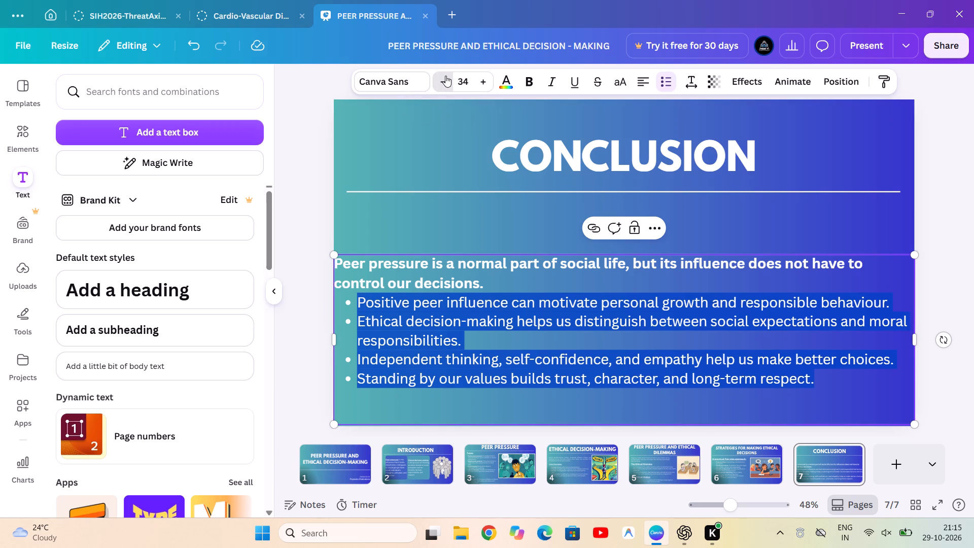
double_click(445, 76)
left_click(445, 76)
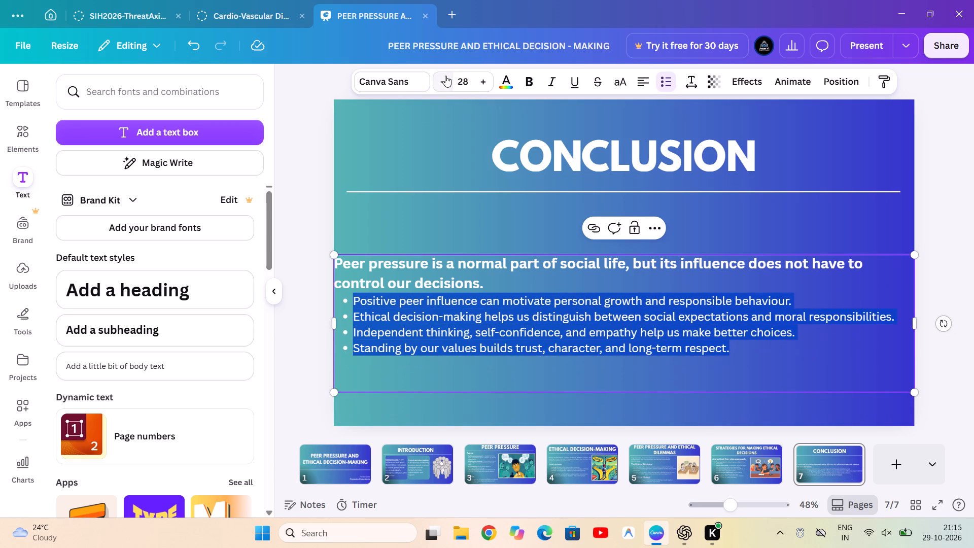
Insert a blank line between the bold introductory sentence and the bullet points on slide 7.
left_click(484, 290)
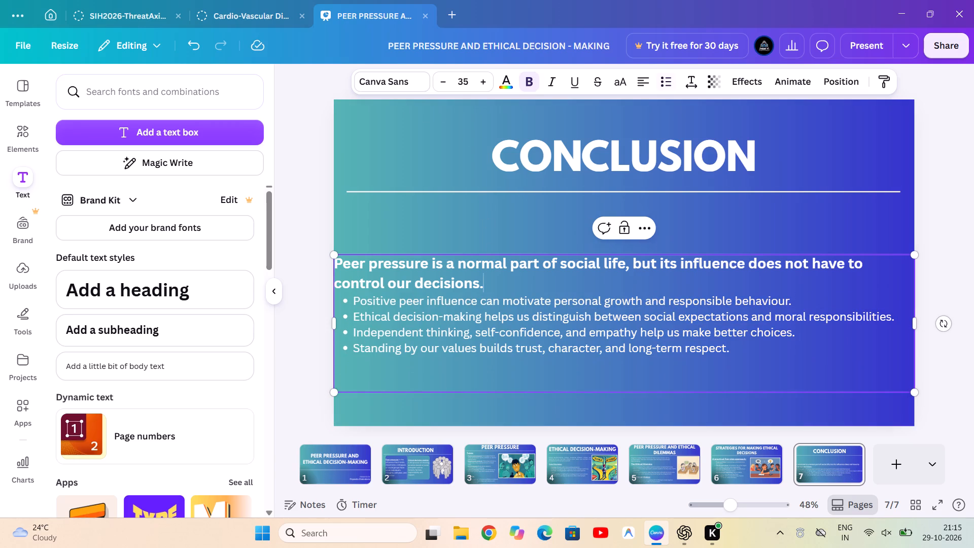
key("Return")
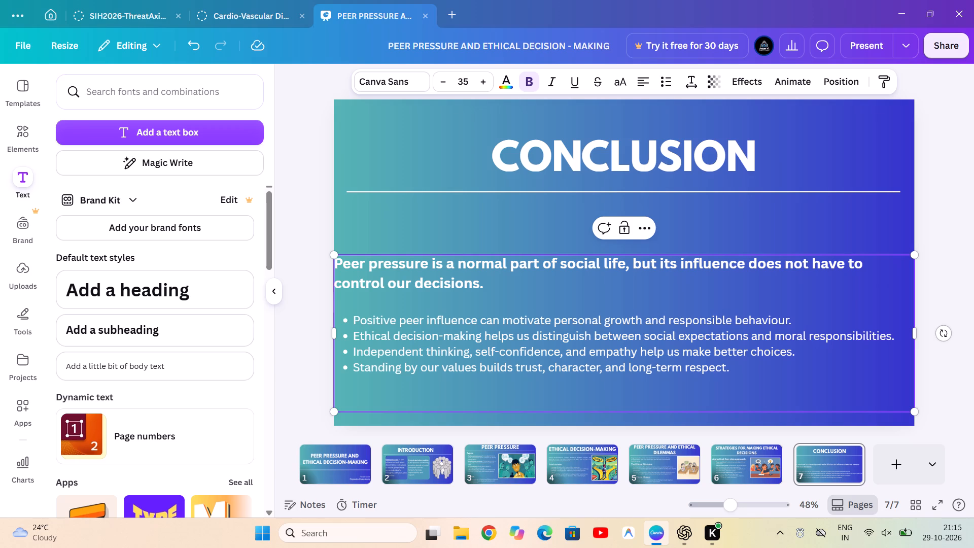
Move the conclusion text box up directly beneath the divider line, flush with its left end, and narrow it to roughly the left 60% of the slide.
left_click(556, 229)
left_click_drag(570, 289, 583, 247)
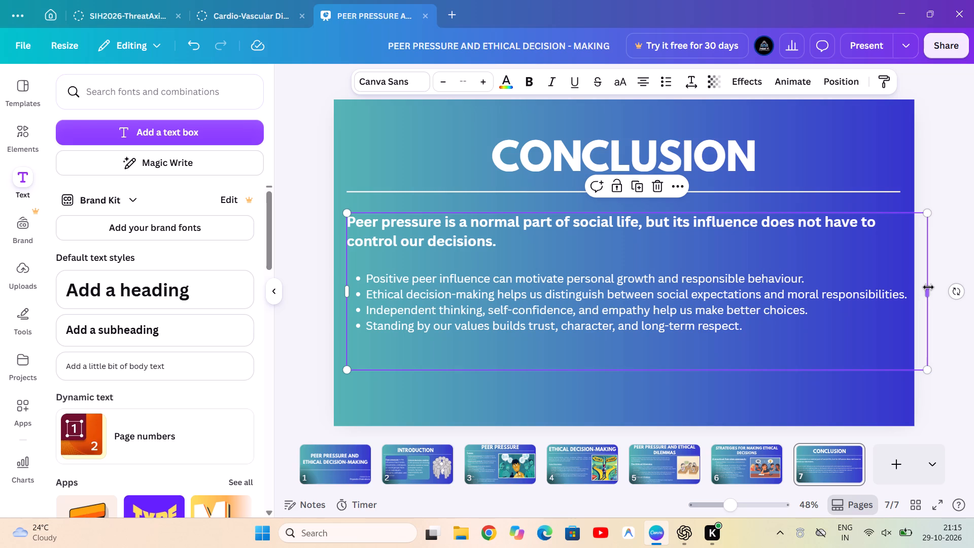
left_click_drag(928, 287, 720, 284)
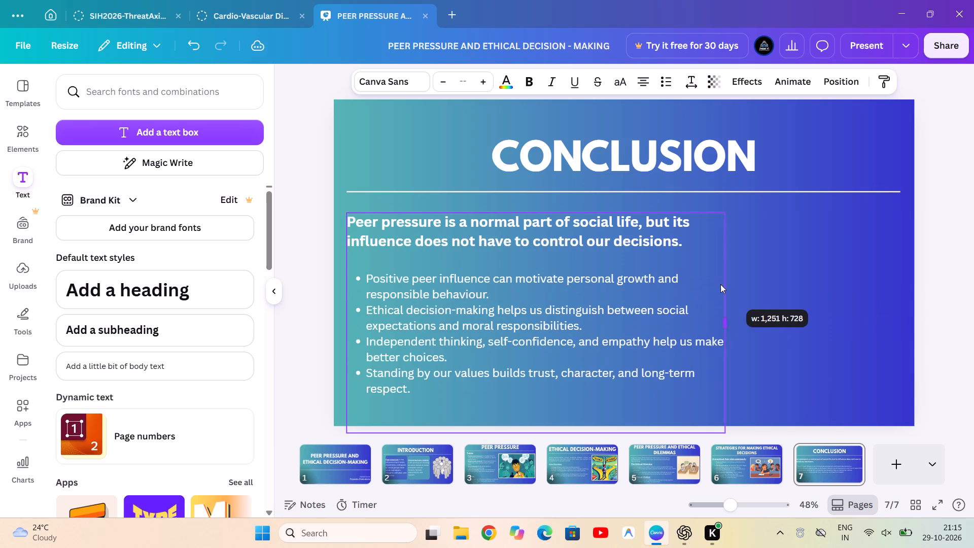
left_click_drag(720, 284, 694, 275)
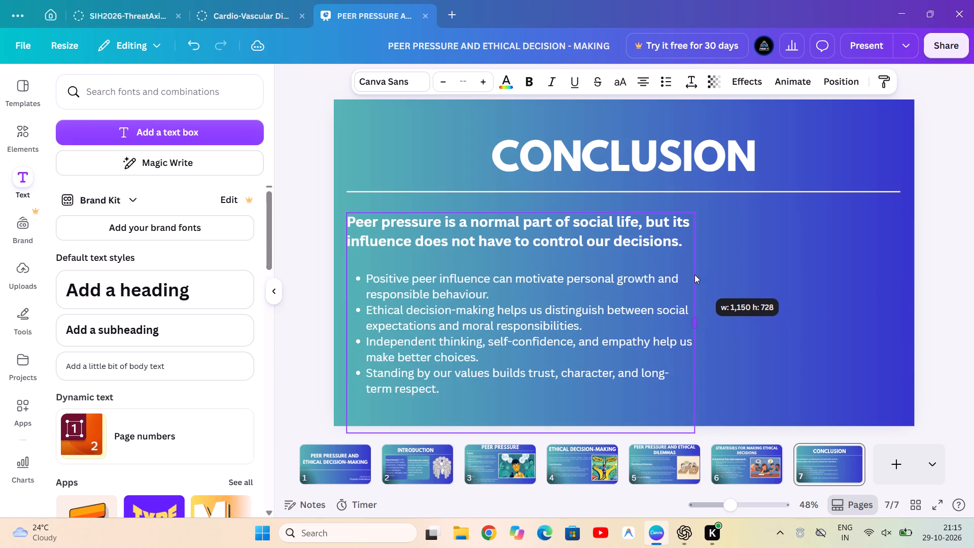
left_click_drag(694, 275, 685, 271)
left_click_drag(618, 276, 618, 266)
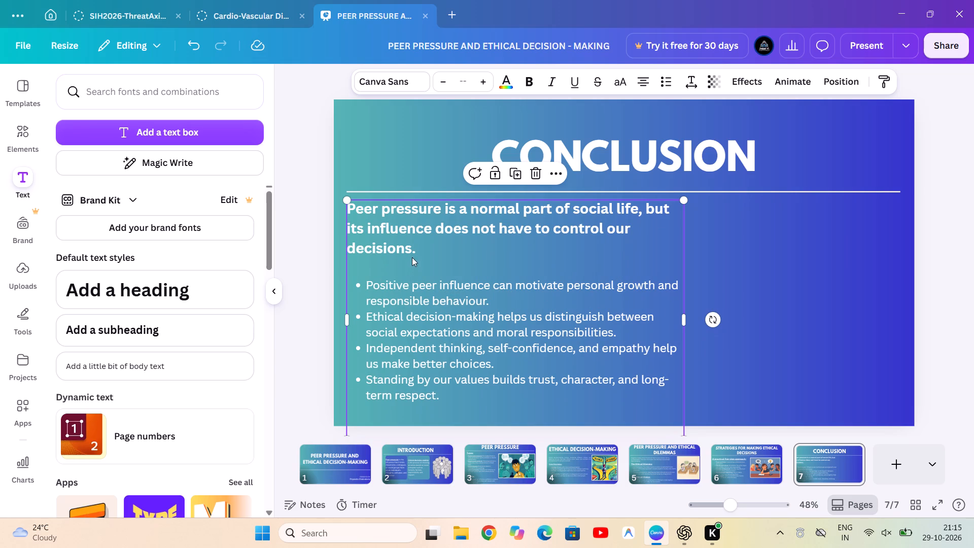
Set the font size of the four conclusion bullet points to 25.
left_click(436, 397)
left_click_drag(442, 398, 384, 315)
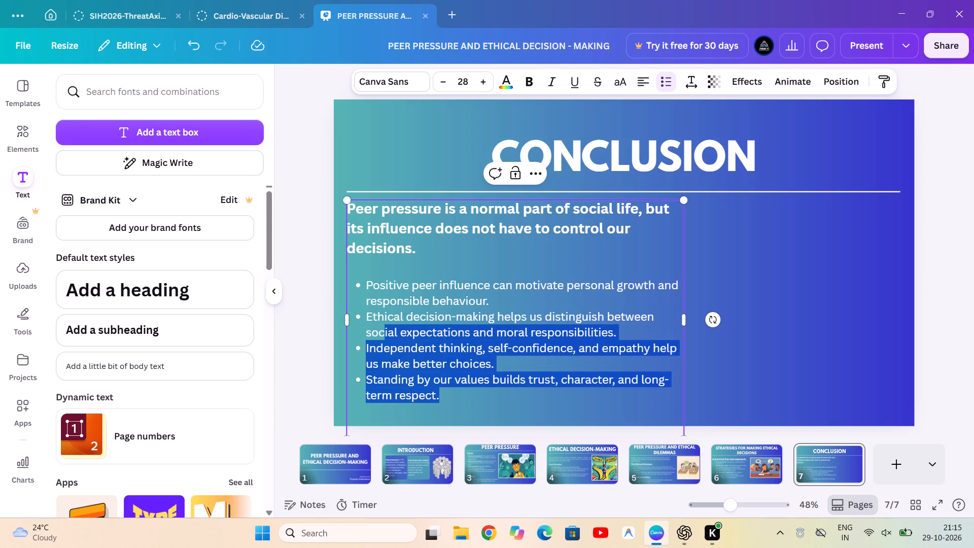
left_click_drag(384, 315, 367, 282)
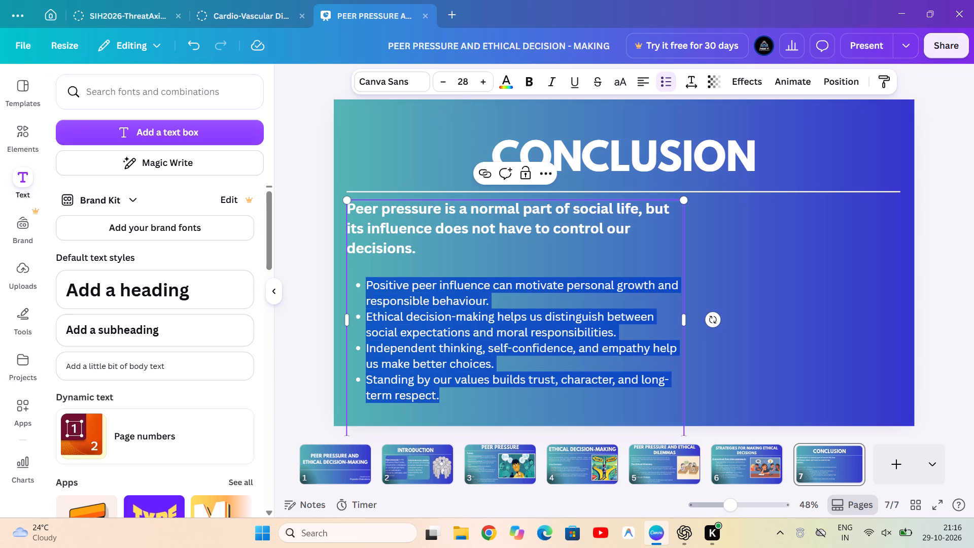
left_click(470, 85)
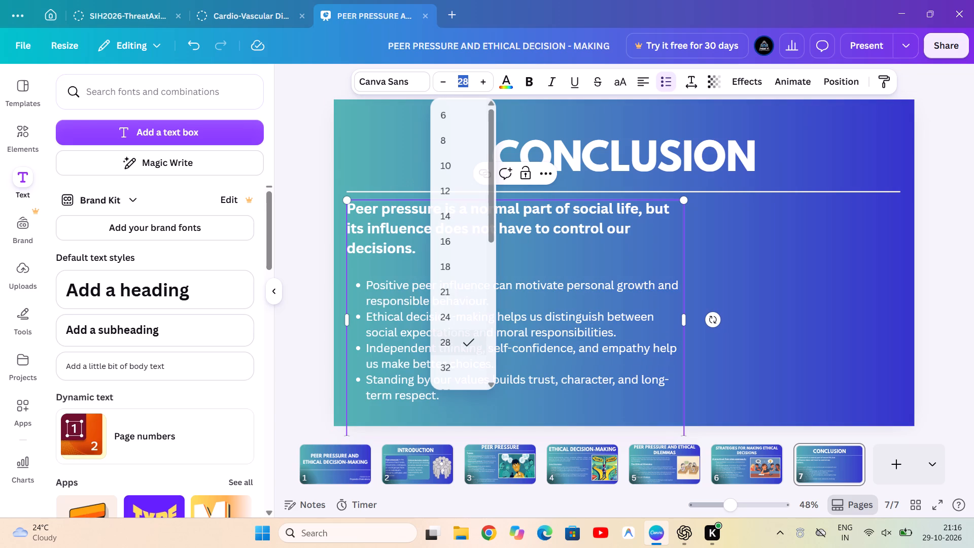
type("25")
key("Return")
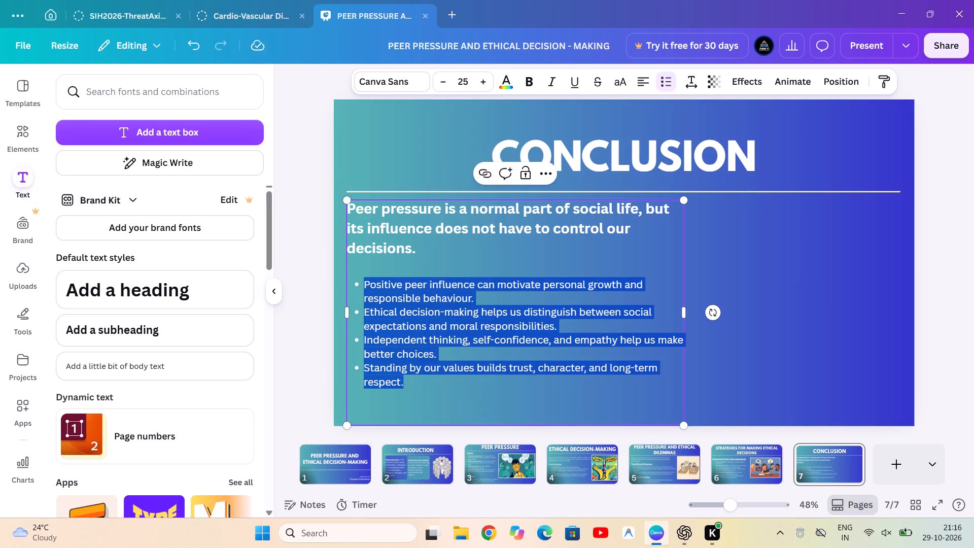
left_click(780, 282)
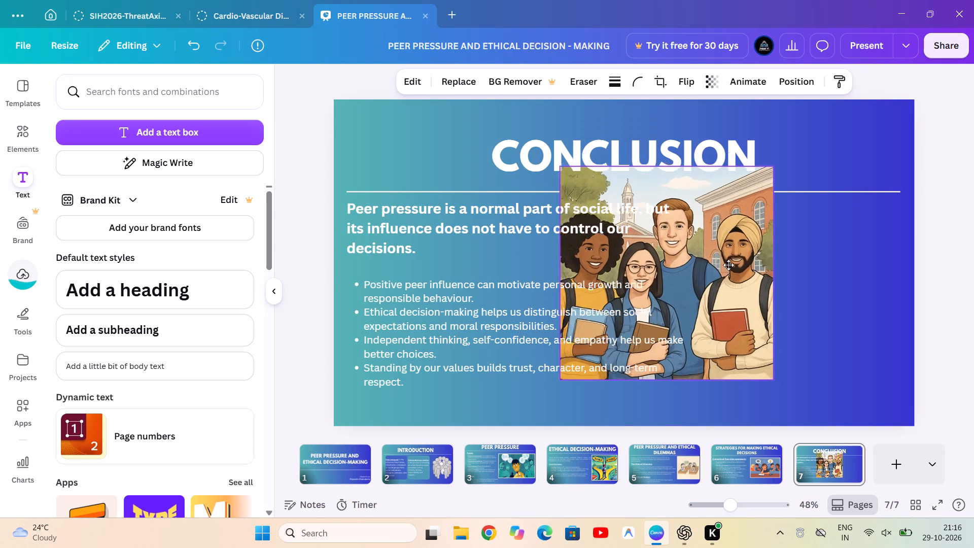
left_click_drag(728, 265, 855, 294)
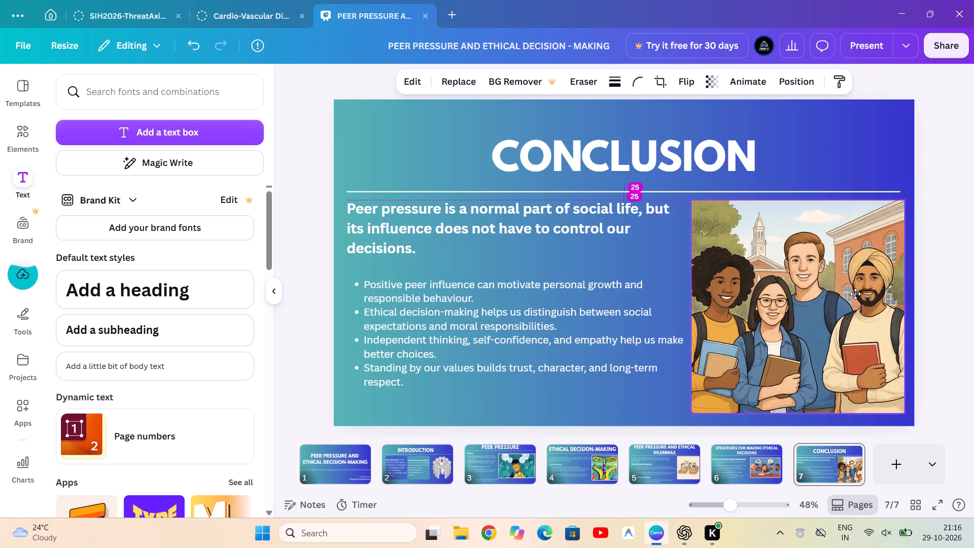
left_click_drag(855, 294, 856, 298)
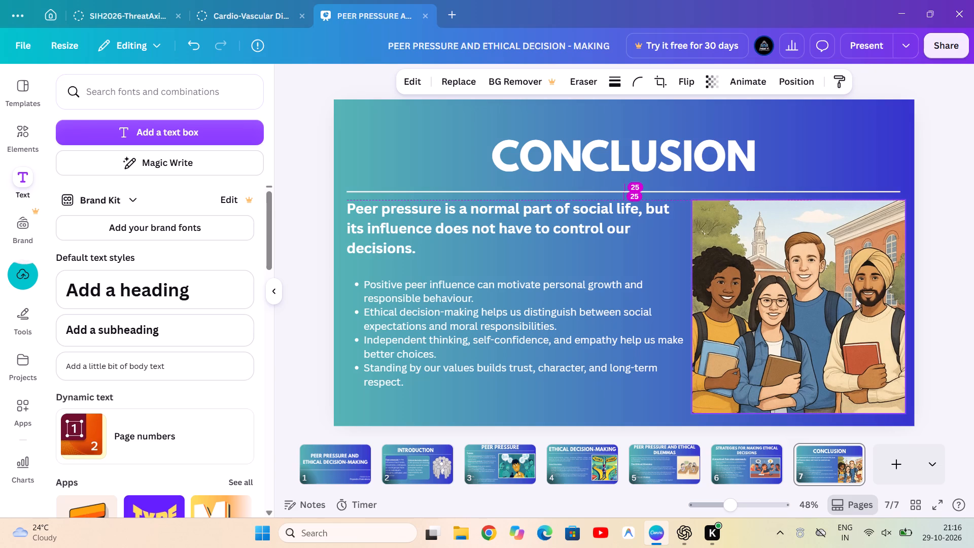
Give the students illustration on slide 7 a solid white border with a stroke weight of 10.
left_click(597, 87)
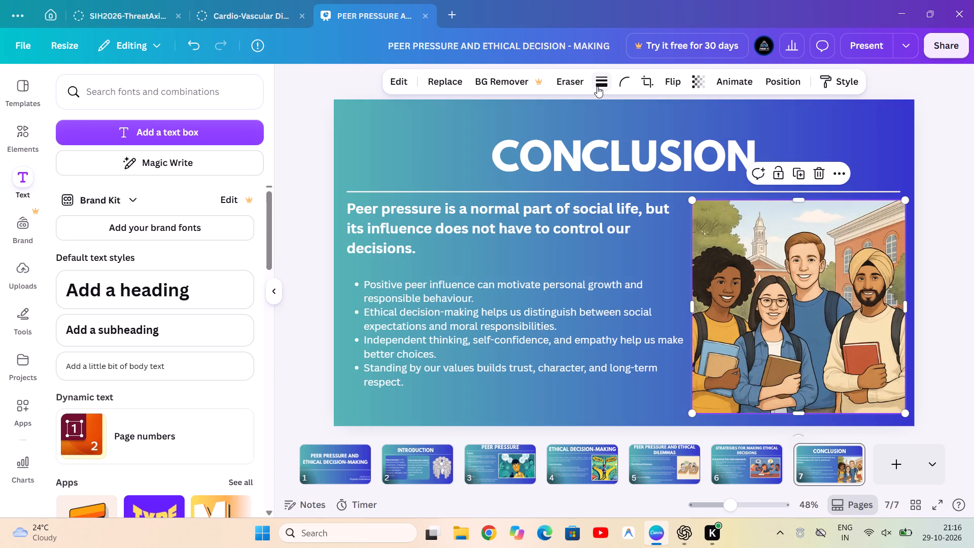
left_click(572, 124)
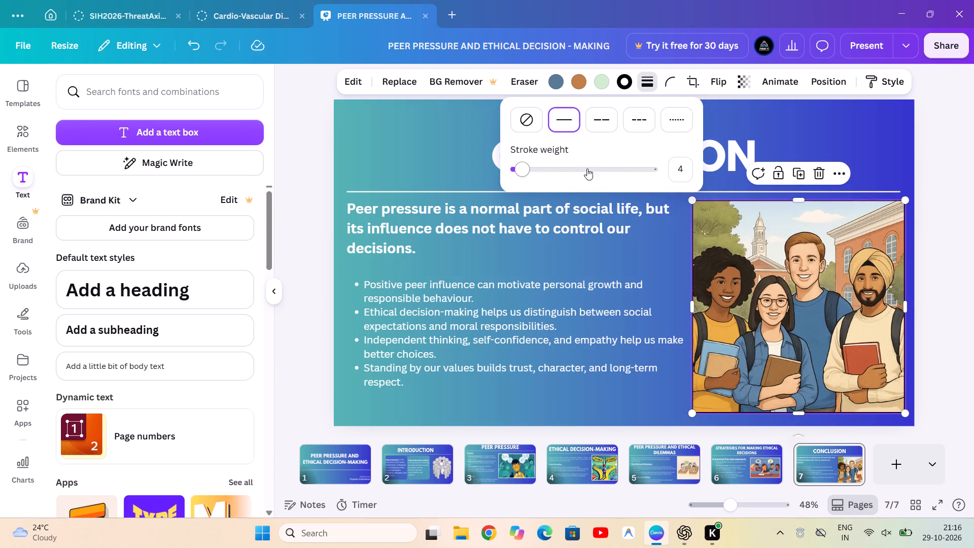
left_click(526, 168)
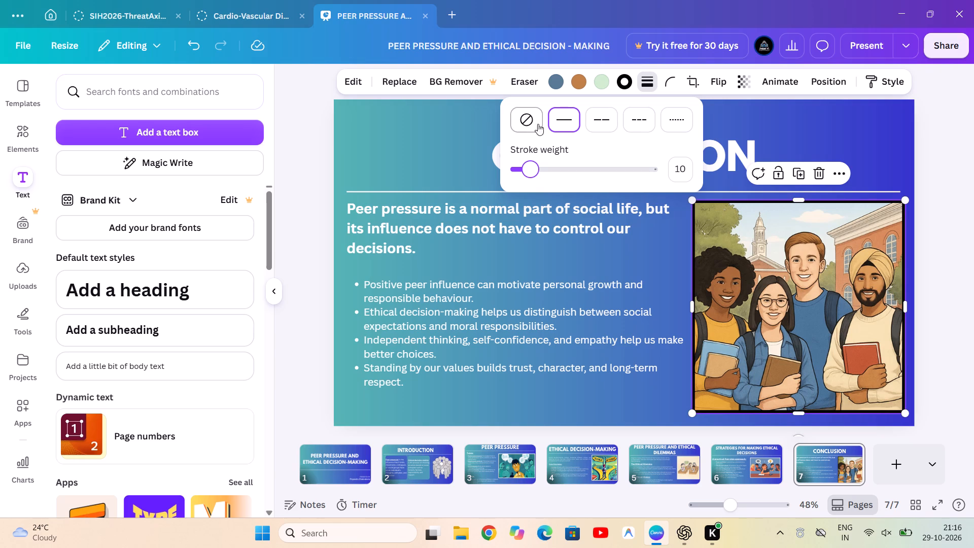
left_click(618, 76)
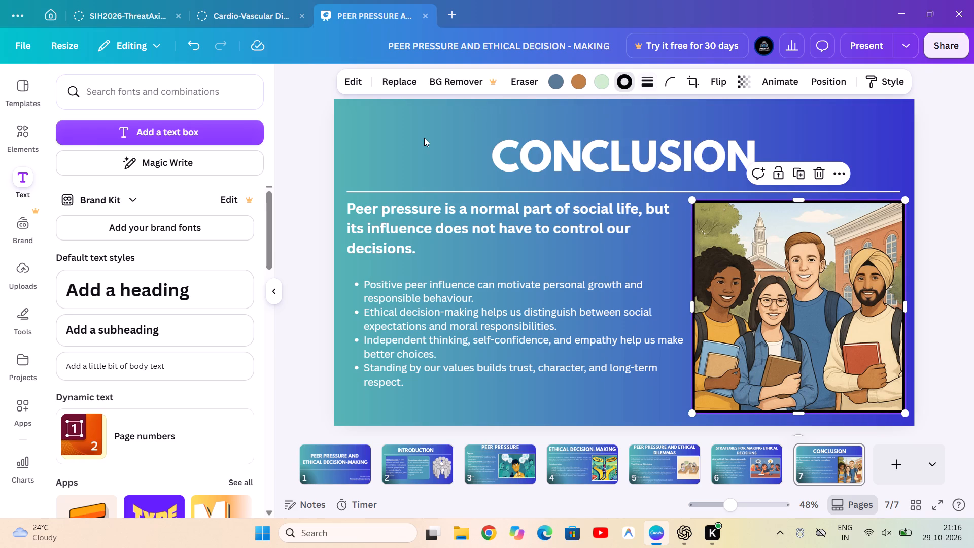
left_click(130, 169)
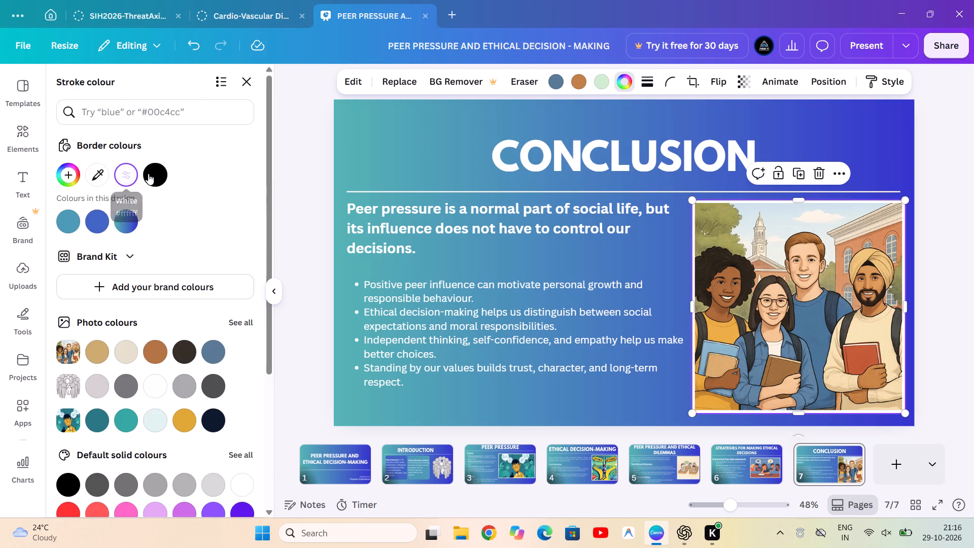
Change the font of the whole conclusion text on slide 7, introductory sentence and bullet points, to DM Sans.
left_click(465, 300)
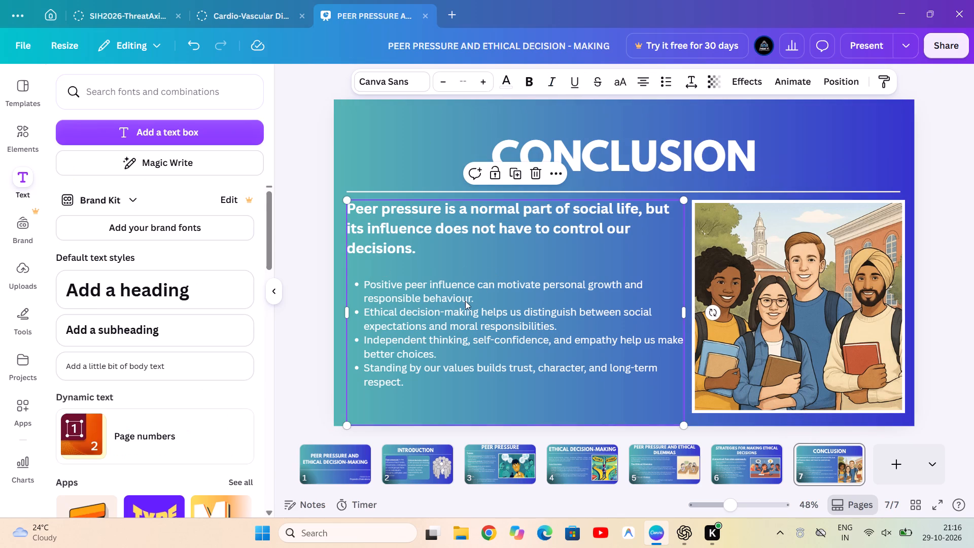
double_click(418, 380)
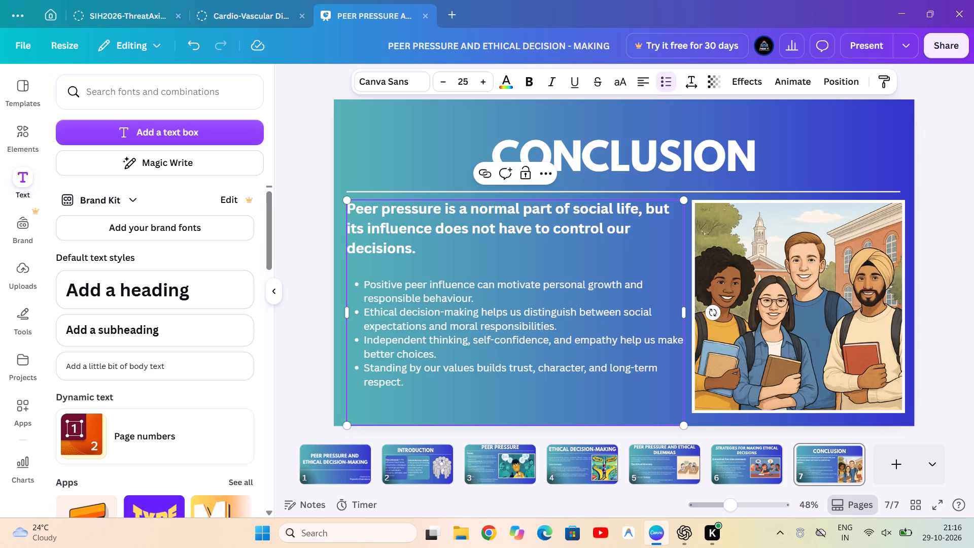
left_click_drag(403, 380, 370, 379)
left_click_drag(405, 378, 404, 376)
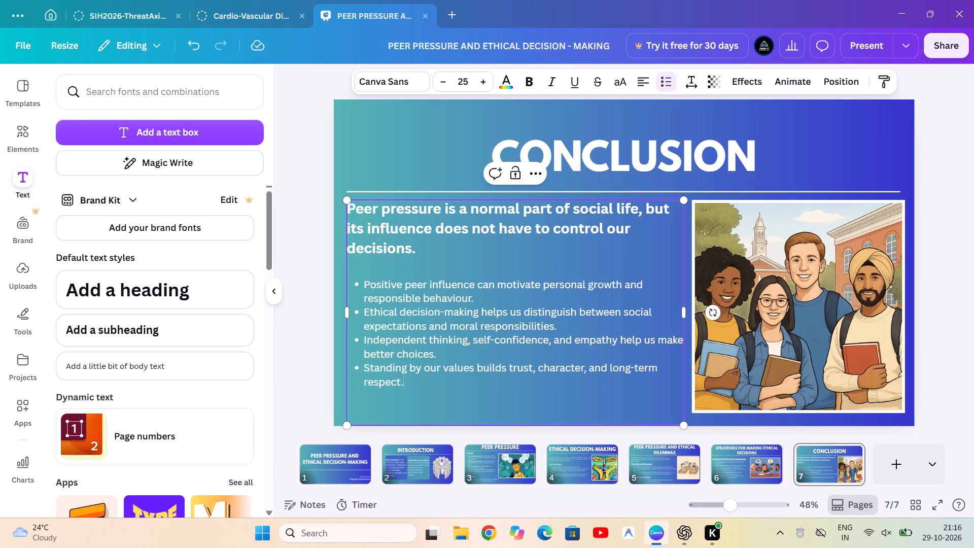
left_click_drag(404, 376, 364, 289)
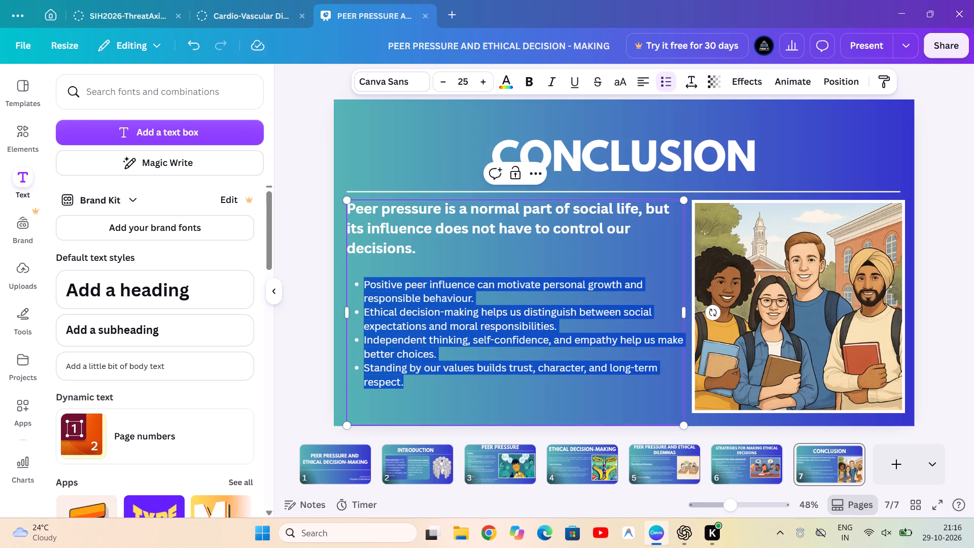
left_click_drag(364, 289, 364, 288)
left_click_drag(364, 288, 362, 221)
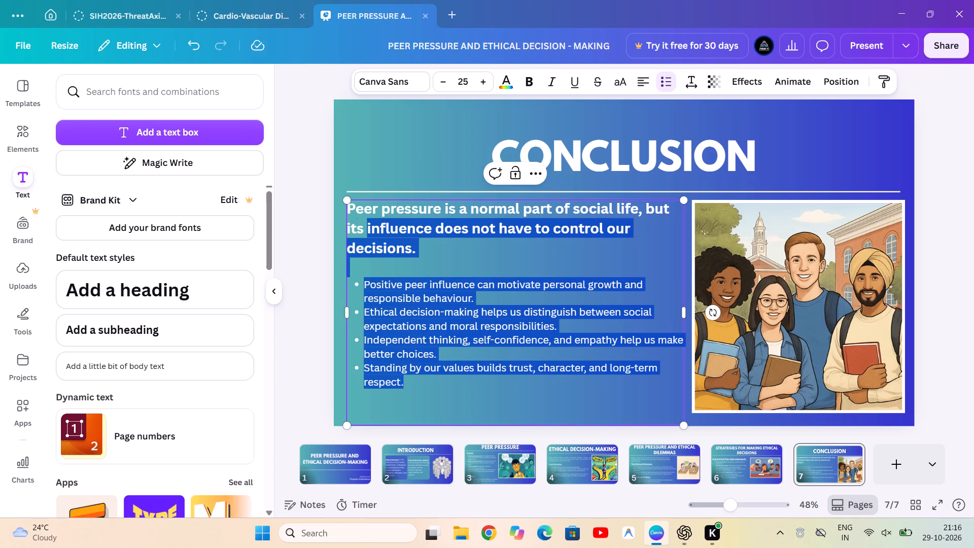
left_click_drag(362, 221, 349, 211)
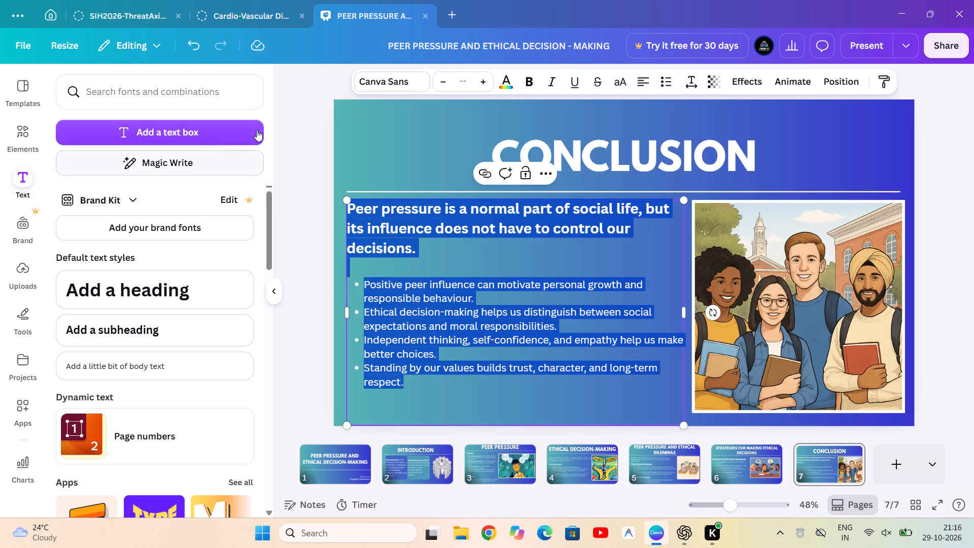
left_click(395, 84)
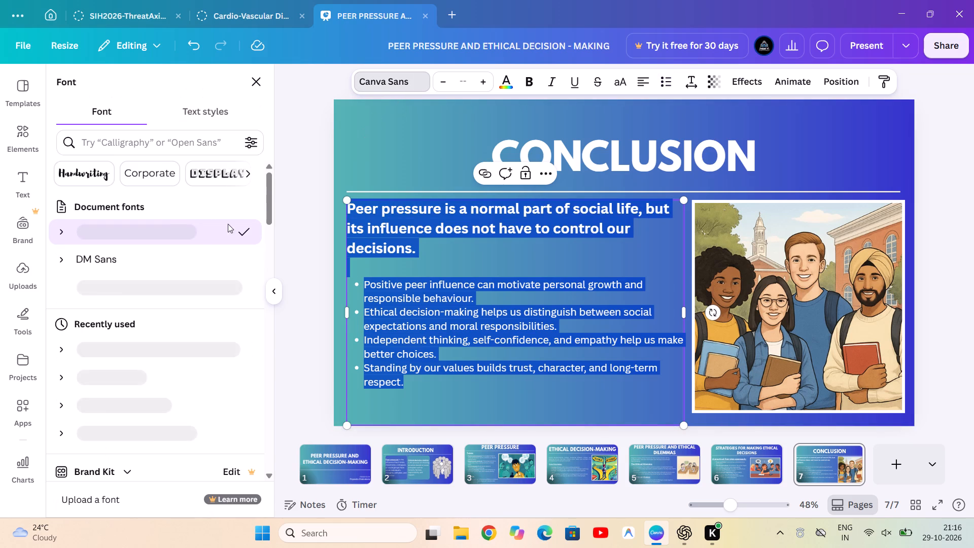
left_click(194, 255)
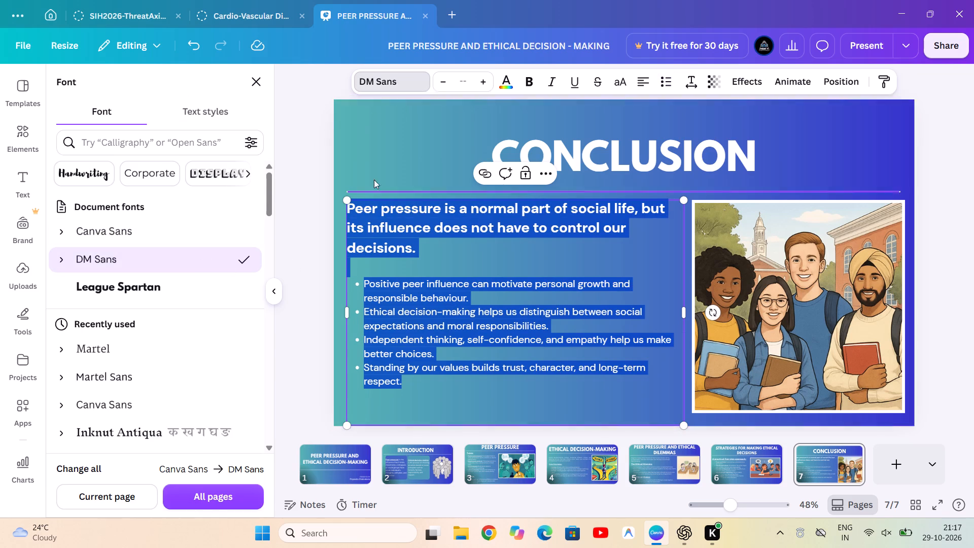
left_click(377, 157)
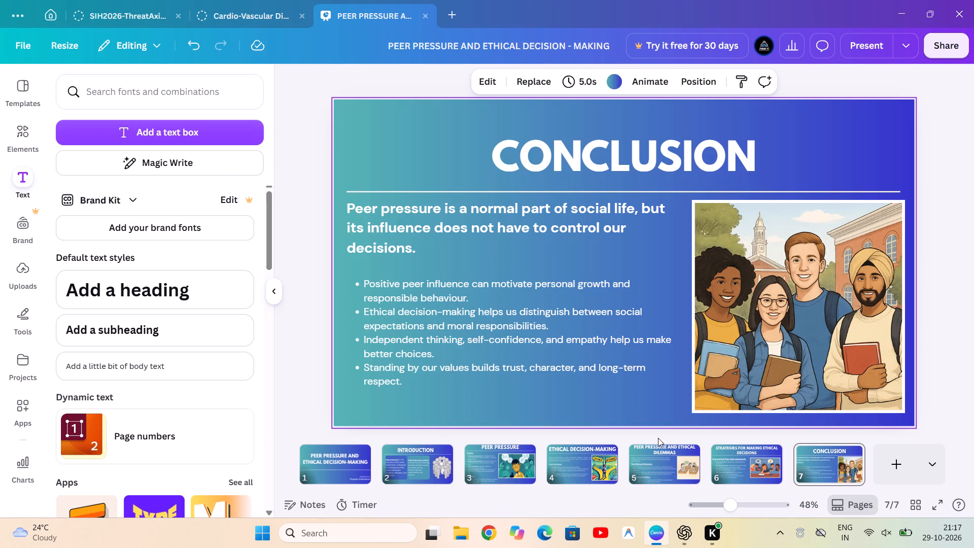
Change the font of the five strategy bullet points on slide 6 to DM Sans.
left_click(740, 461)
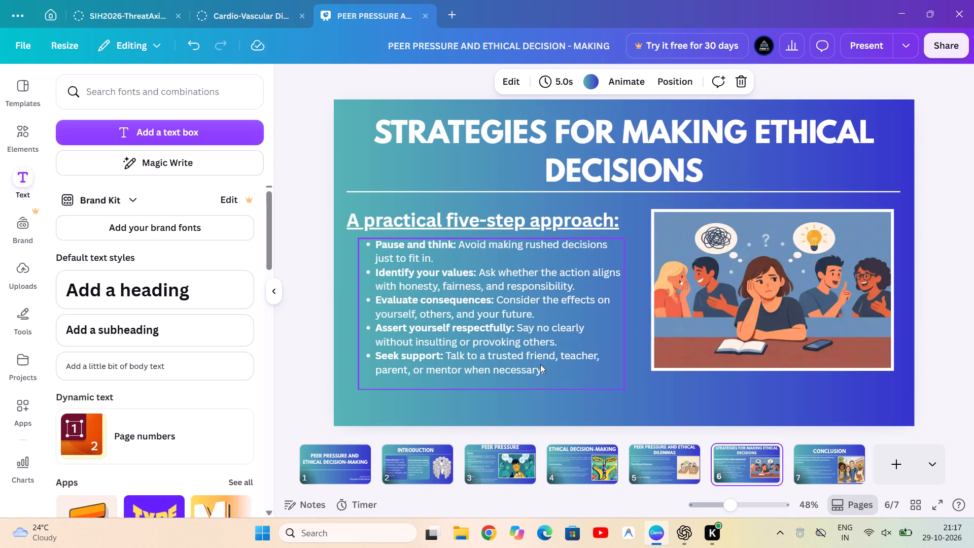
double_click(550, 375)
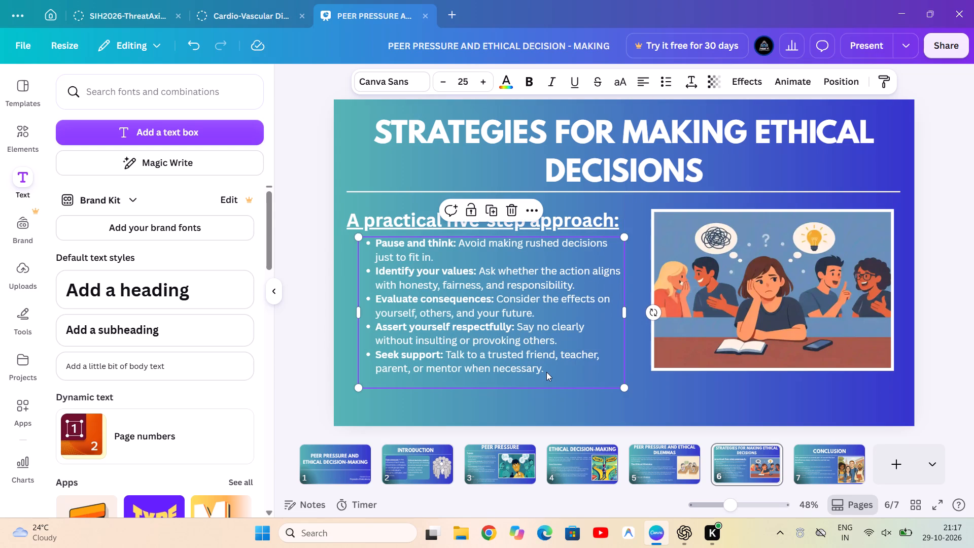
double_click(544, 369)
left_click_drag(544, 369, 461, 297)
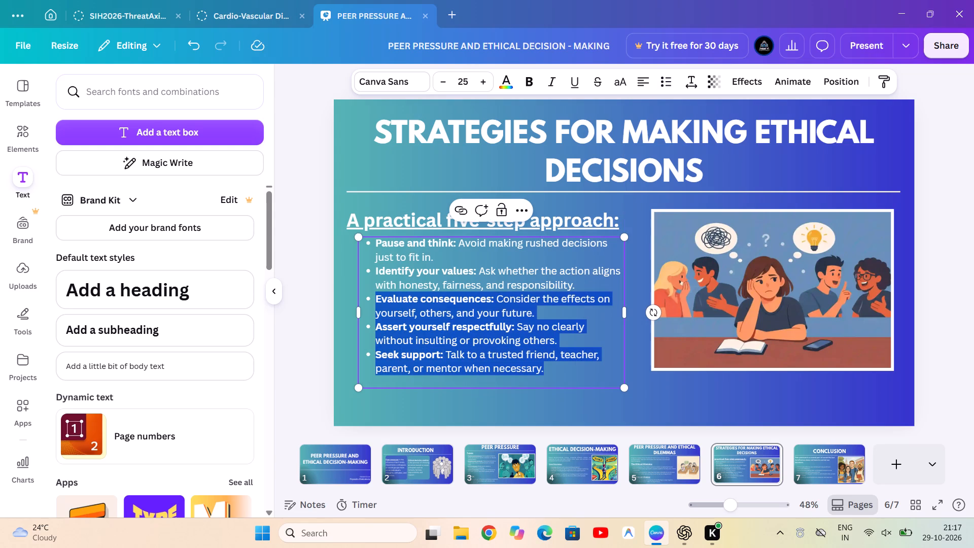
left_click_drag(461, 297, 454, 261)
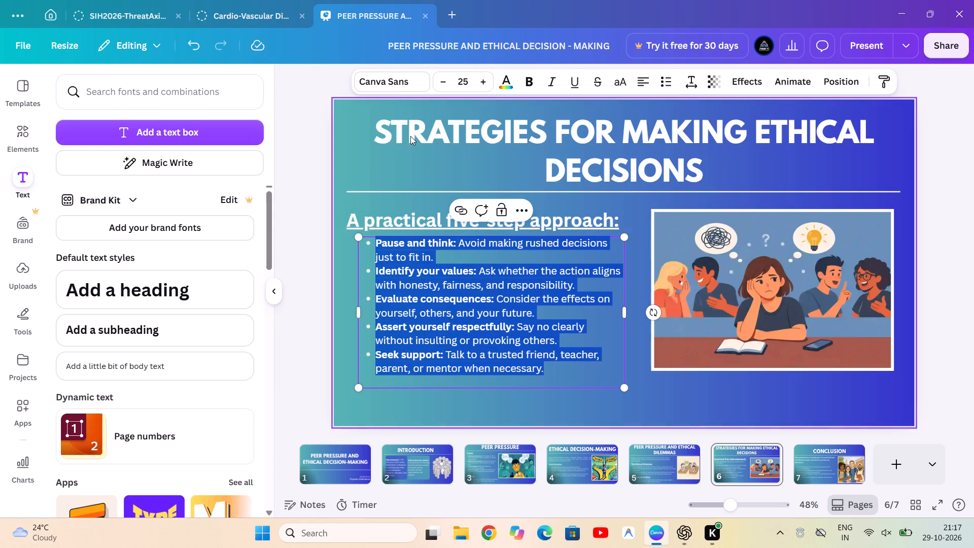
left_click(396, 83)
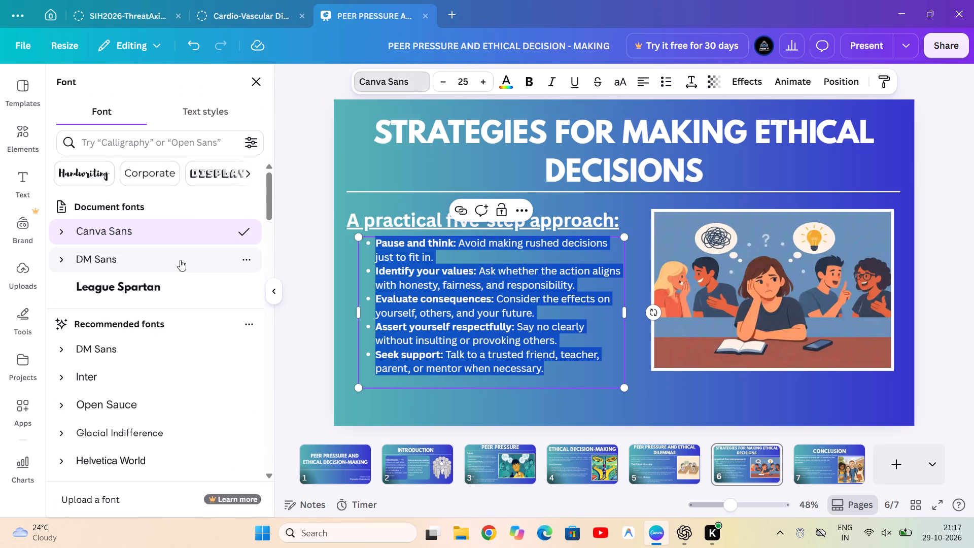
left_click(180, 260)
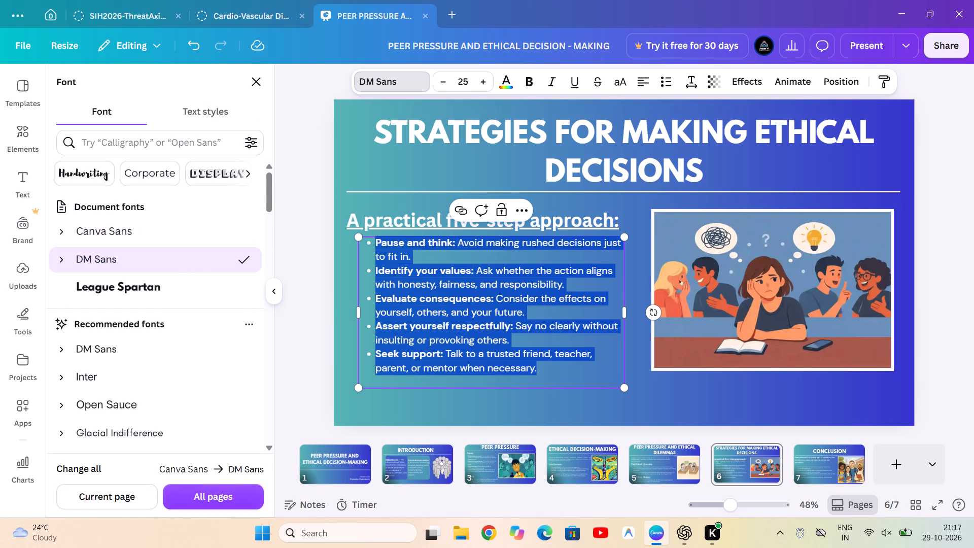
left_click(392, 198)
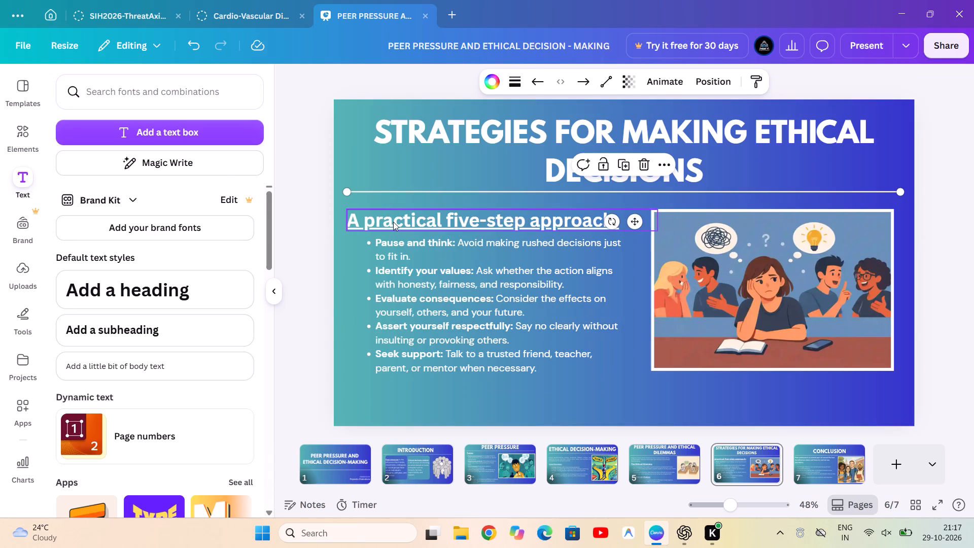
Change the font of the "A practical five-step approach:" subheading on slide 6 to DM Sans.
double_click(393, 222)
double_click(393, 222)
double_click(393, 222)
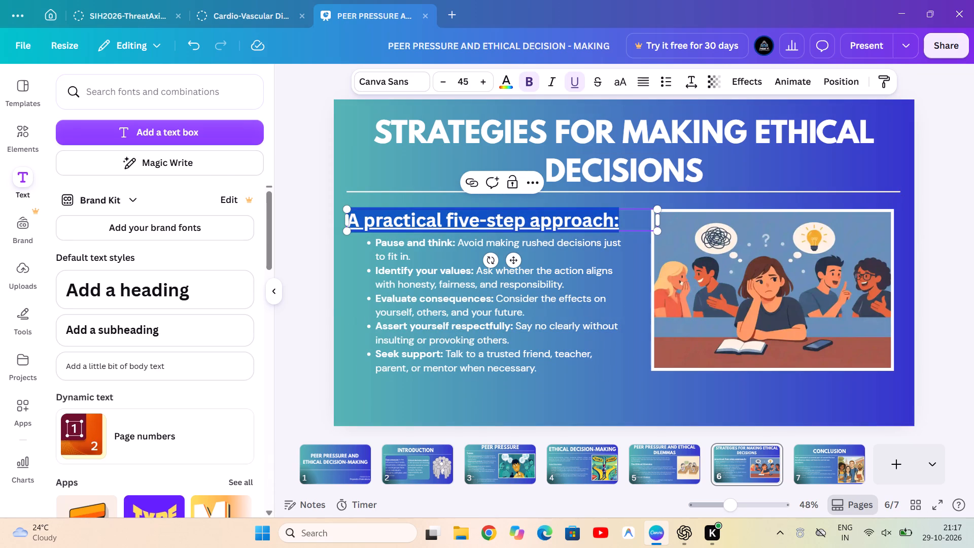
left_click(392, 82)
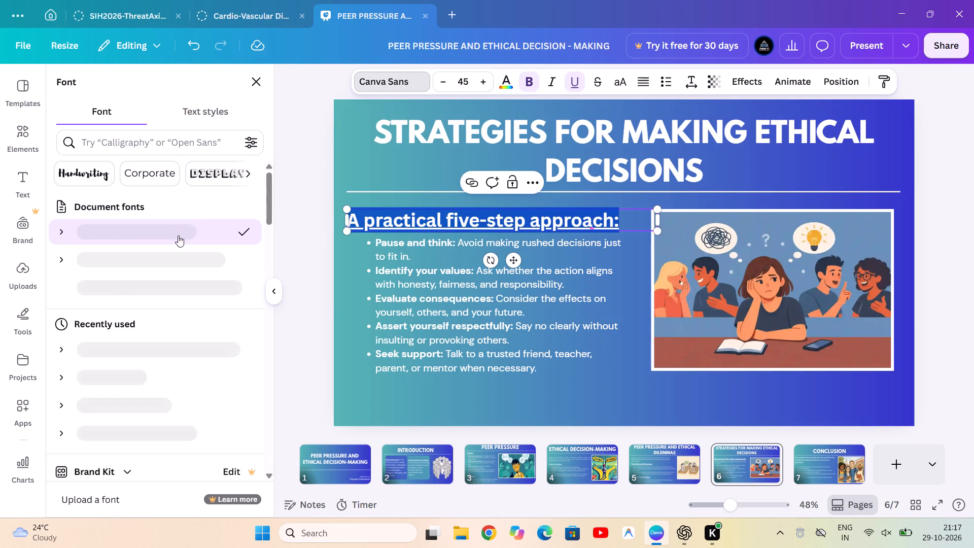
left_click(175, 252)
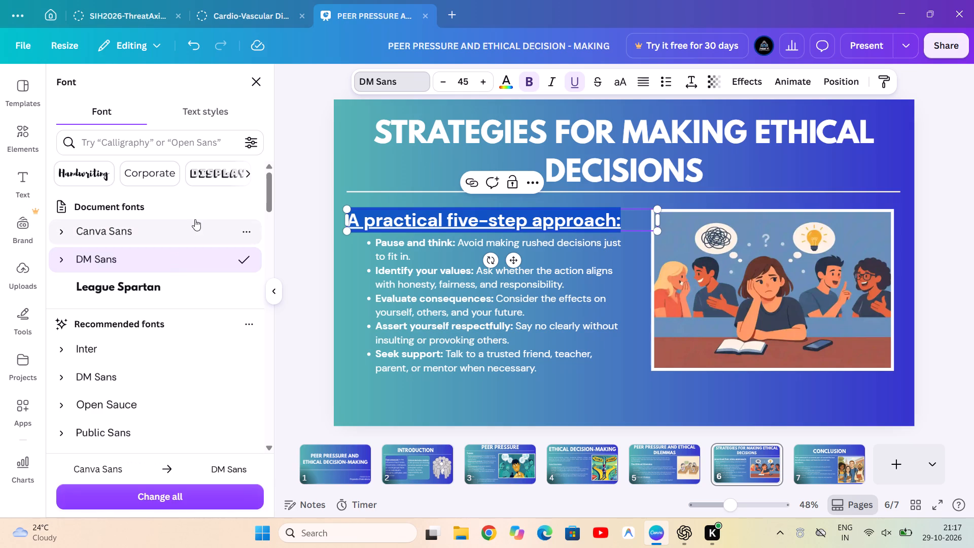
Change the font of the three bullet points under "The Ethical Dilemma:" on slide 5 to DM Sans.
left_click(458, 403)
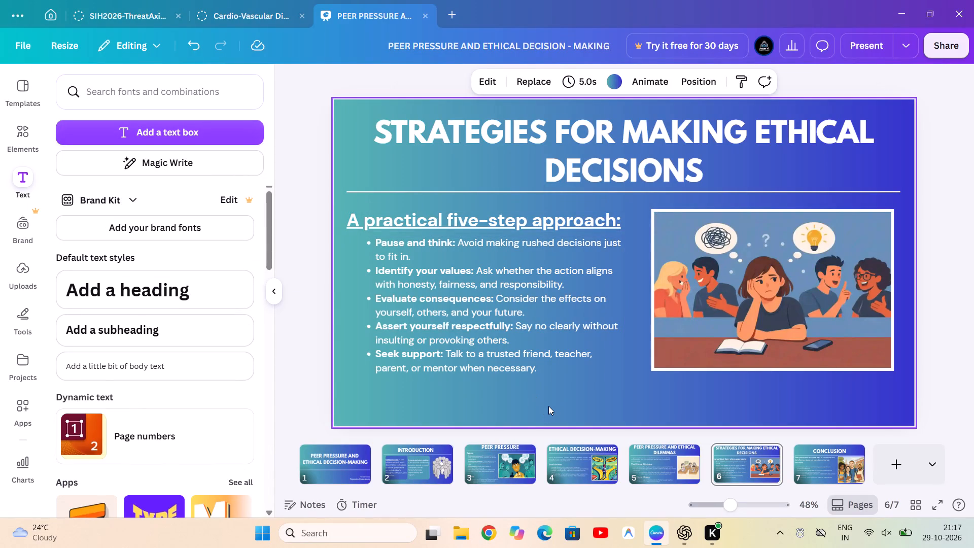
left_click(663, 466)
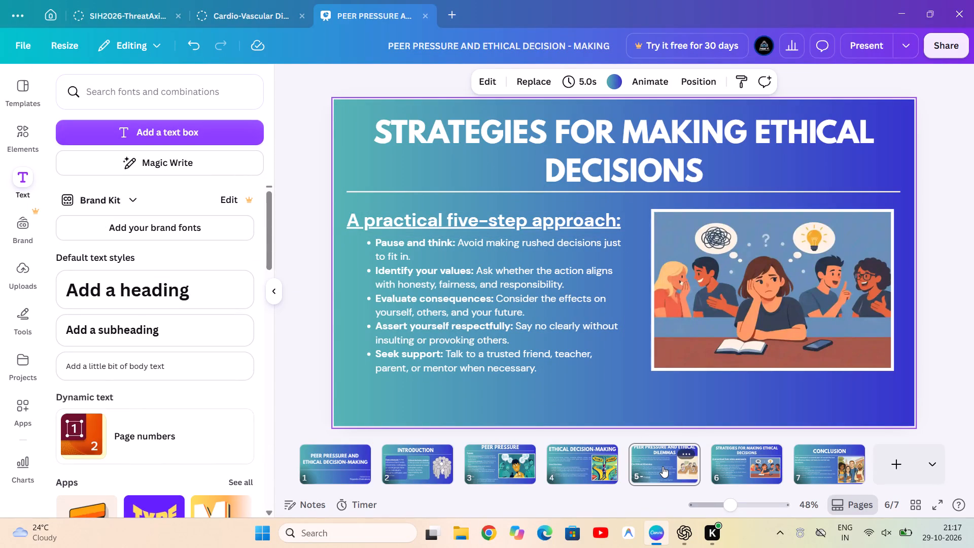
double_click(523, 332)
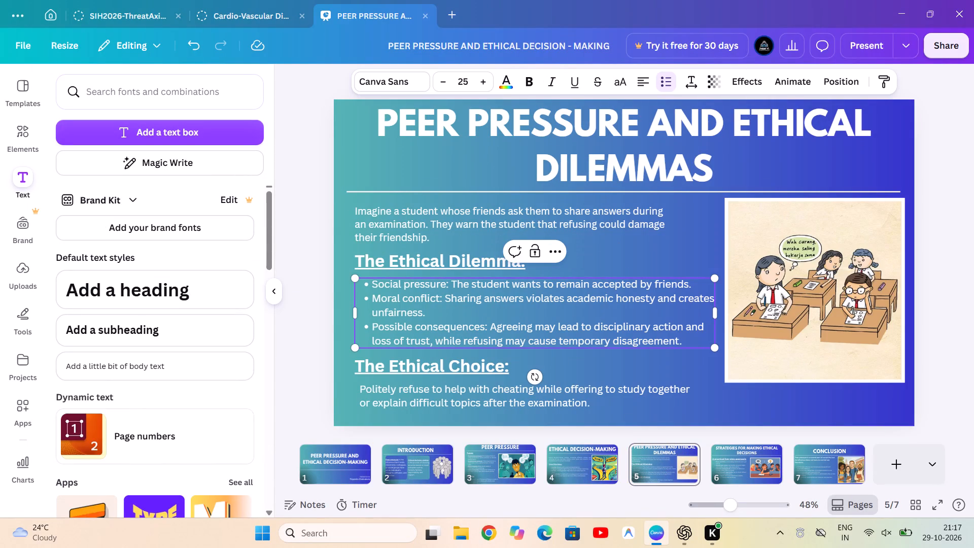
triple_click(689, 341)
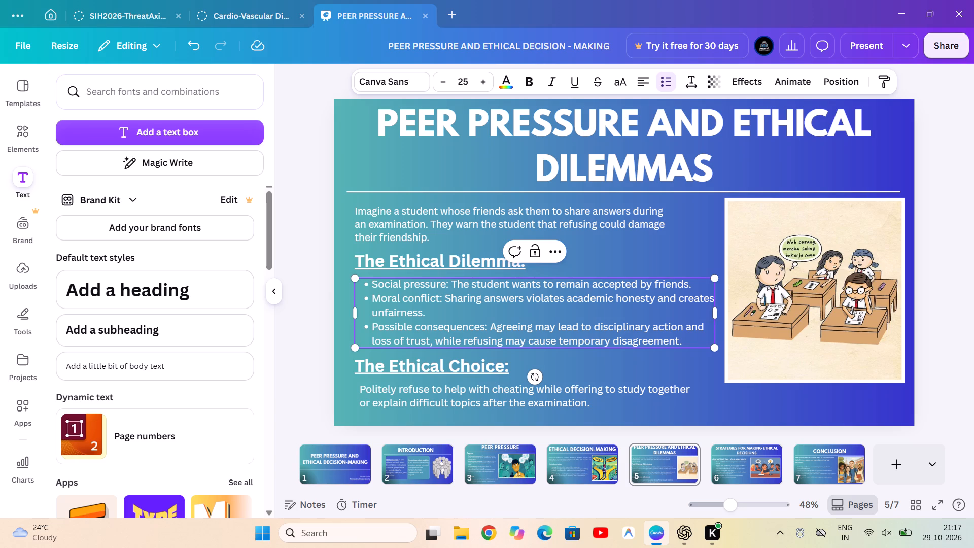
left_click(689, 341)
left_click_drag(689, 341, 674, 283)
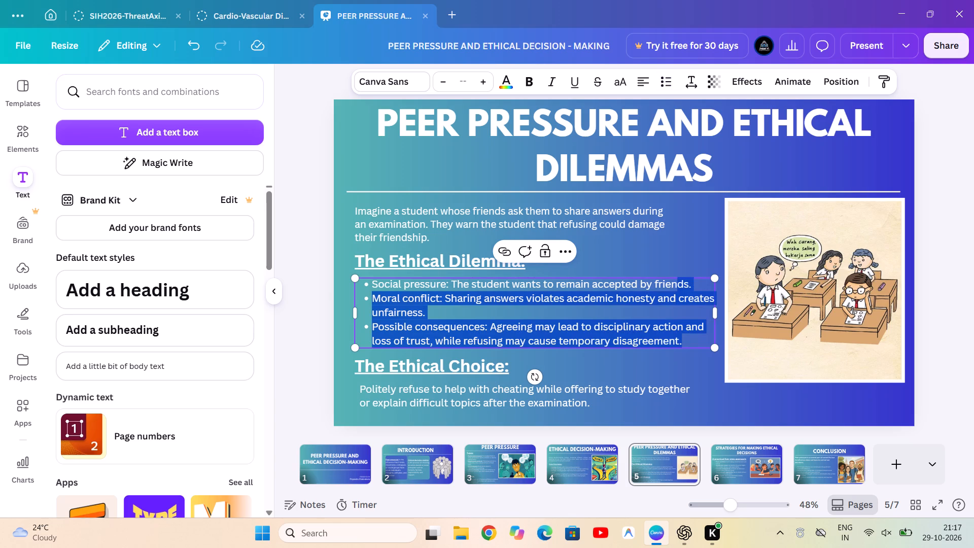
left_click_drag(674, 283, 365, 289)
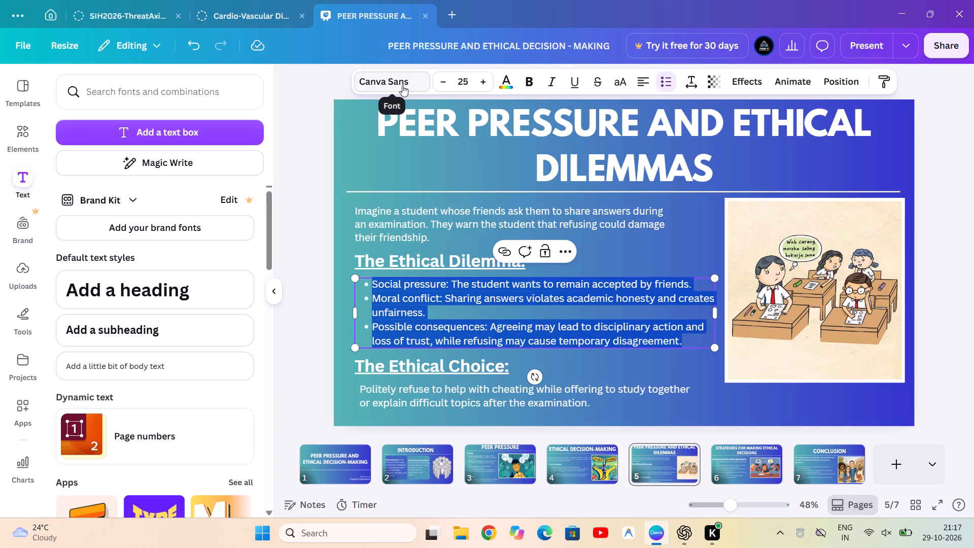
left_click(410, 87)
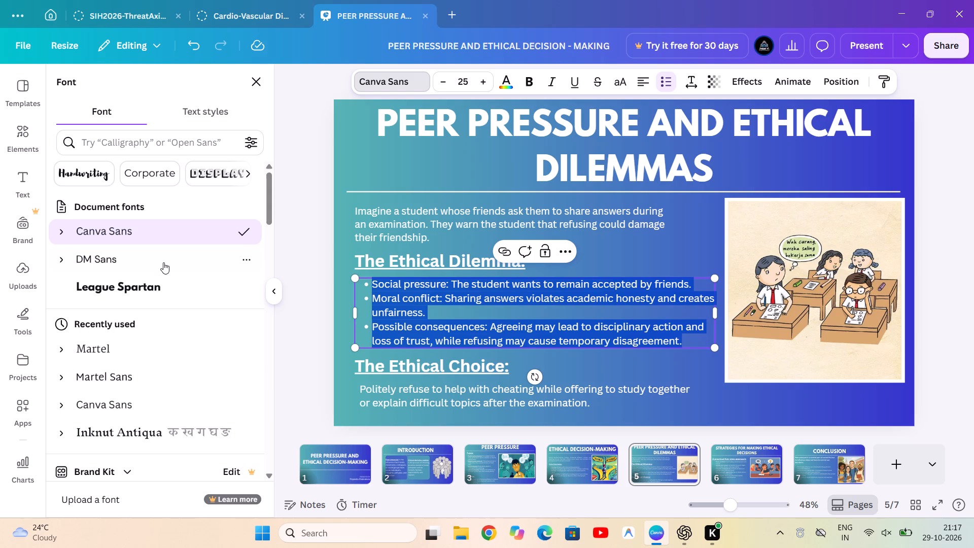
left_click(163, 262)
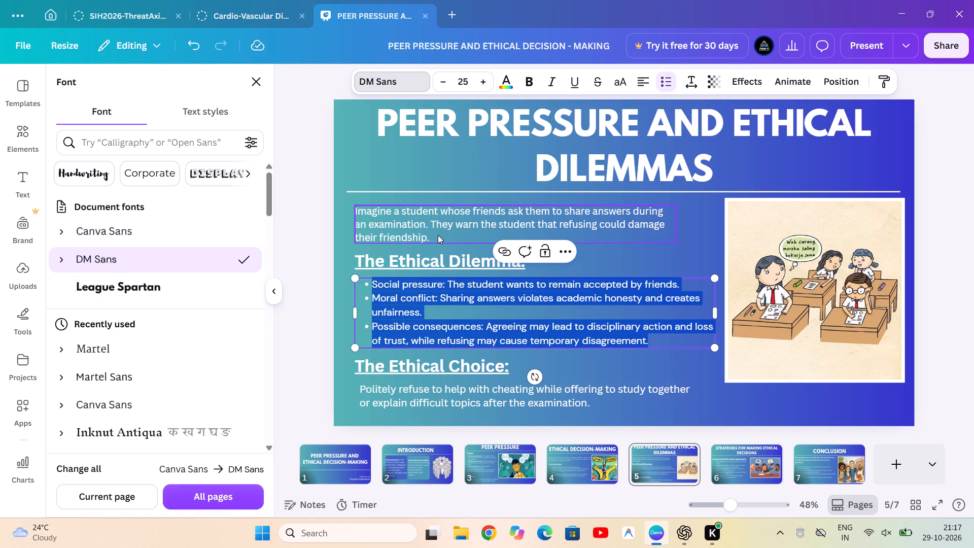
Change the font of the introductory paragraph and the paragraph under "The Ethical Choice:" on slide 5 to DM Sans.
triple_click(438, 235)
left_click(438, 235)
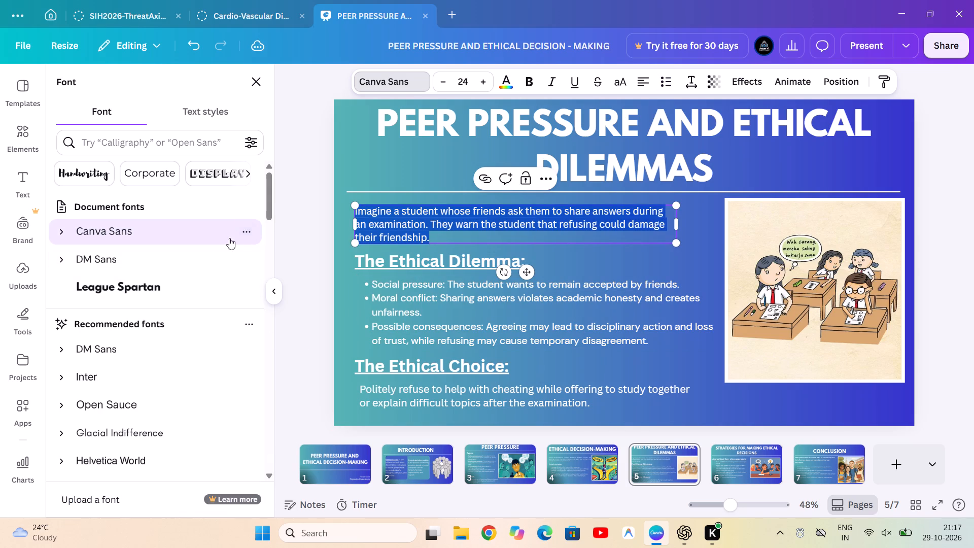
left_click(210, 254)
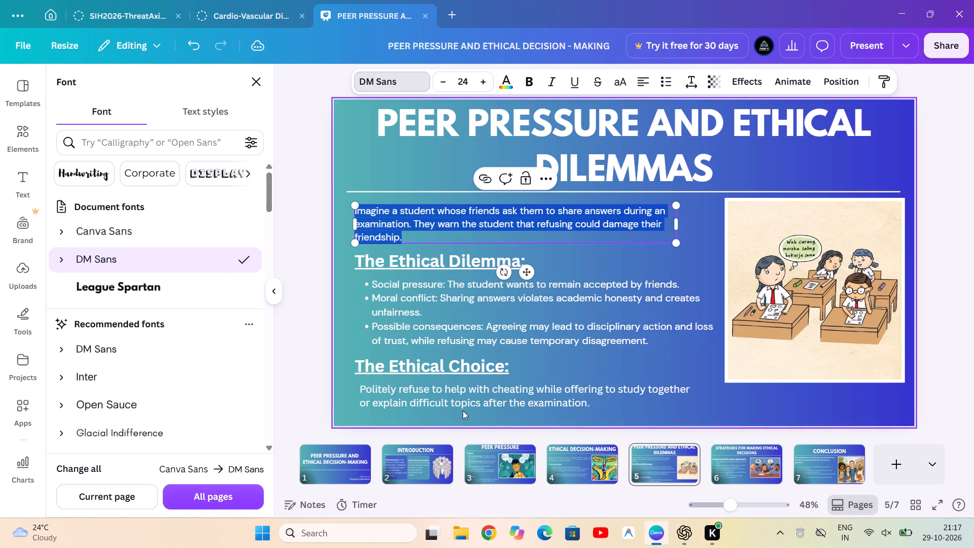
triple_click(463, 406)
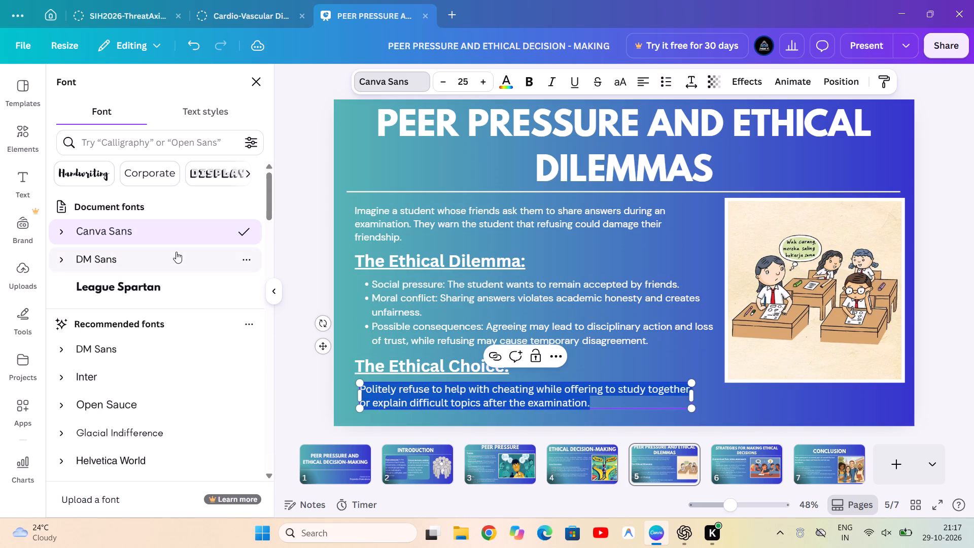
left_click(176, 252)
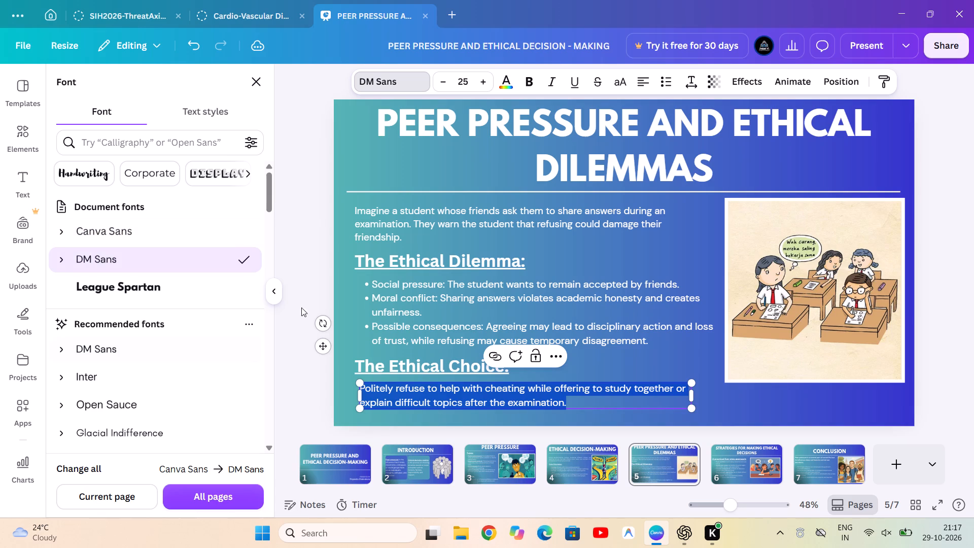
Change the font of the "The Ethical Dilemma:" and "The Ethical Choice:" subheadings on slide 5 to DM Sans.
double_click(499, 255)
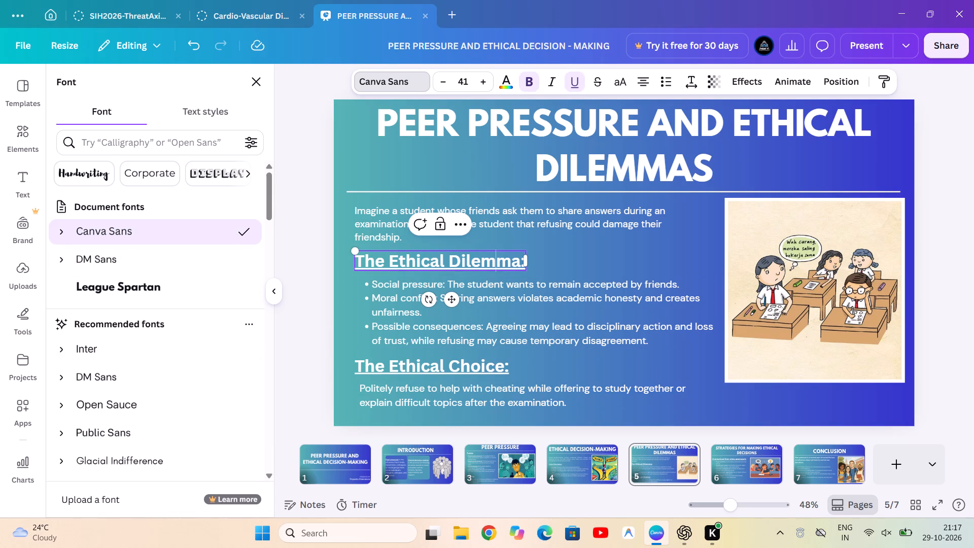
left_click(113, 251)
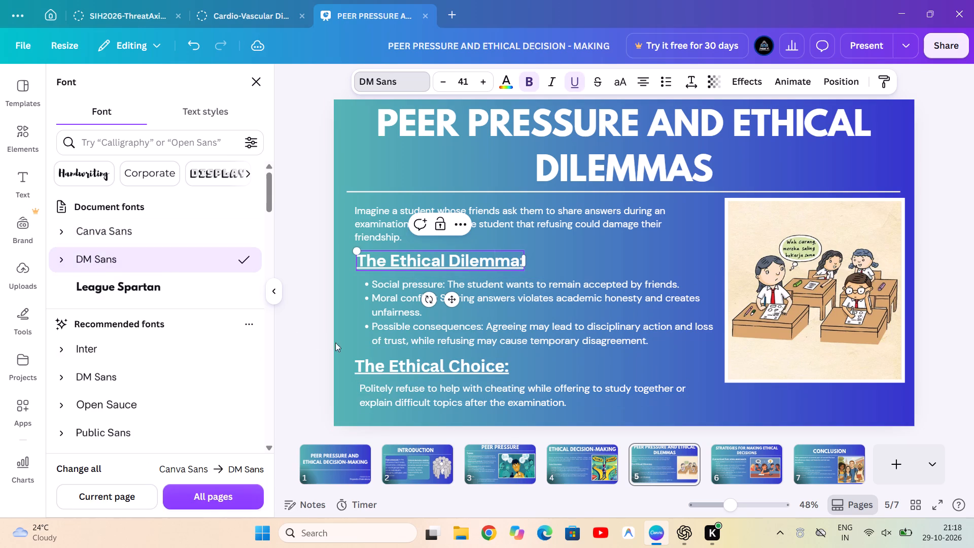
double_click(374, 359)
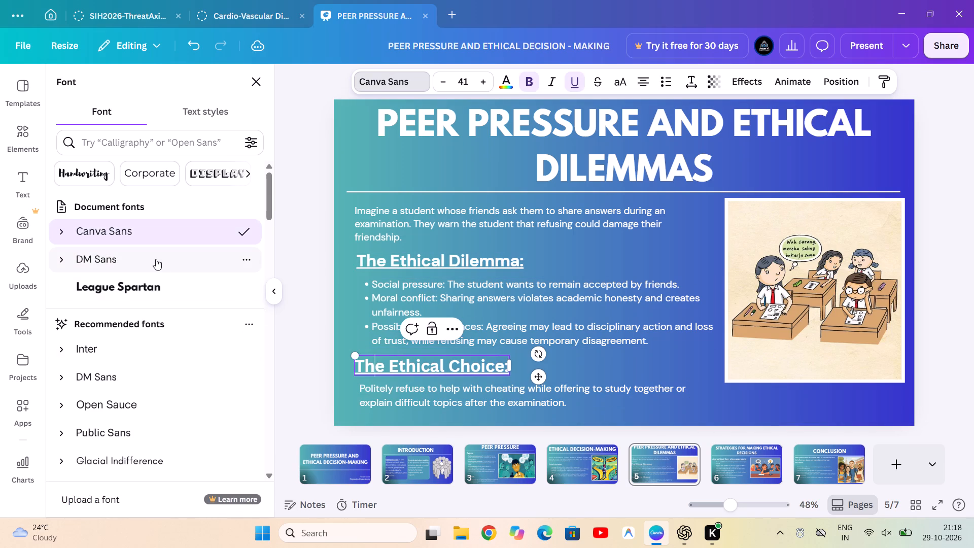
left_click(156, 259)
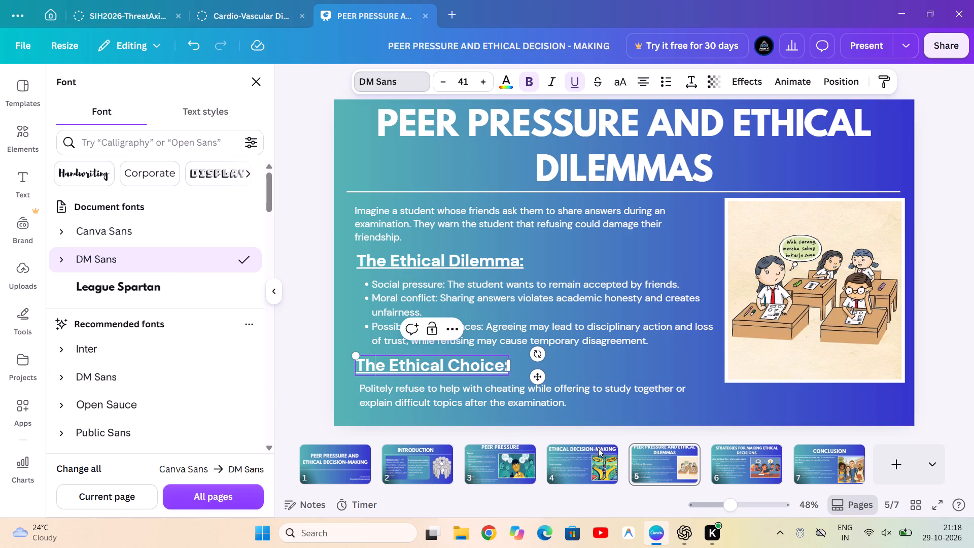
Change the font of the five Core Principles bullet points on slide 4 to DM Sans.
left_click(591, 467)
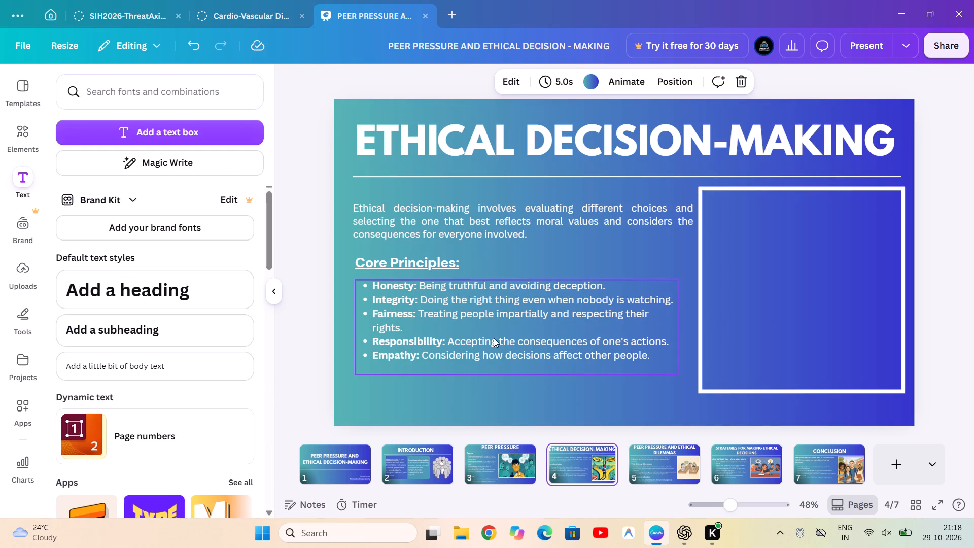
left_click(494, 338)
double_click(494, 338)
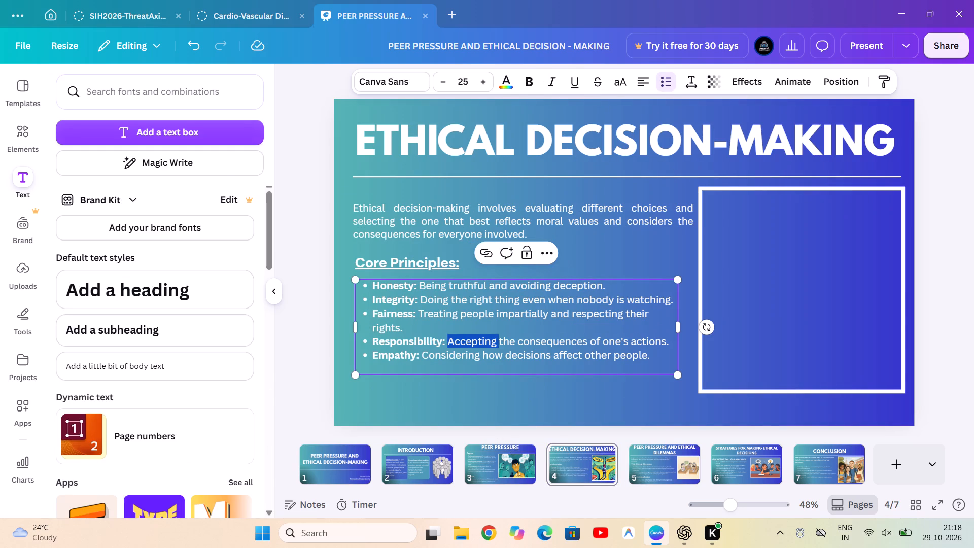
triple_click(518, 372)
double_click(518, 372)
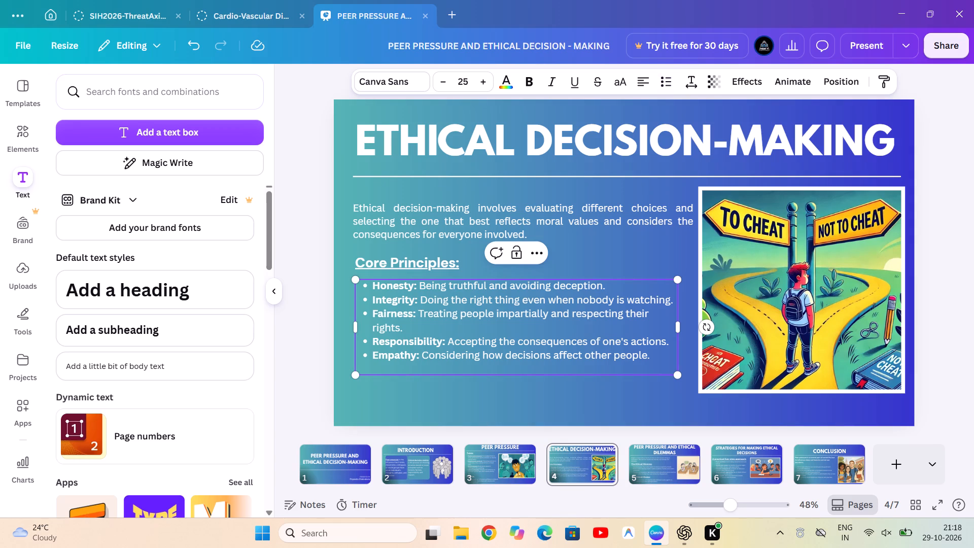
triple_click(528, 356)
left_click(528, 356)
left_click(528, 356)
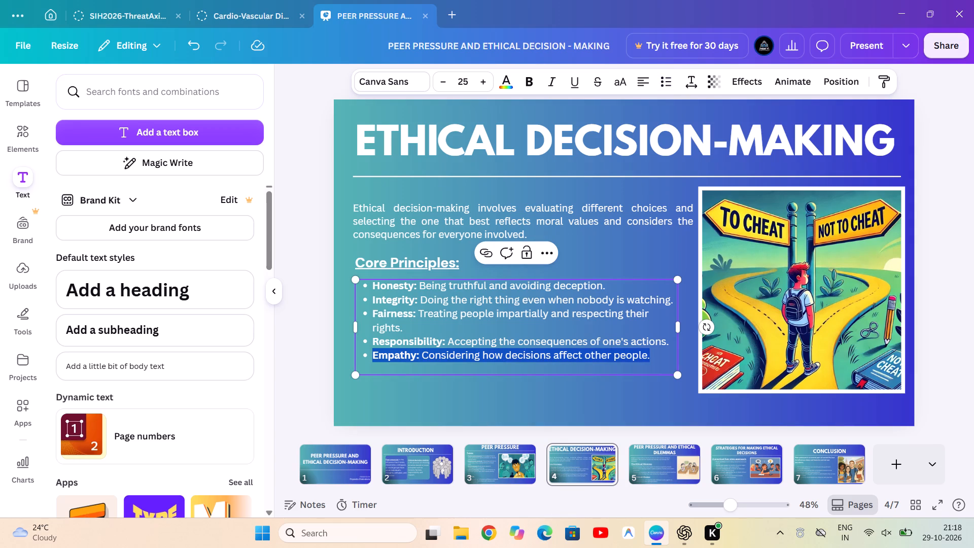
double_click(674, 355)
left_click(667, 357)
left_click_drag(667, 357, 650, 354)
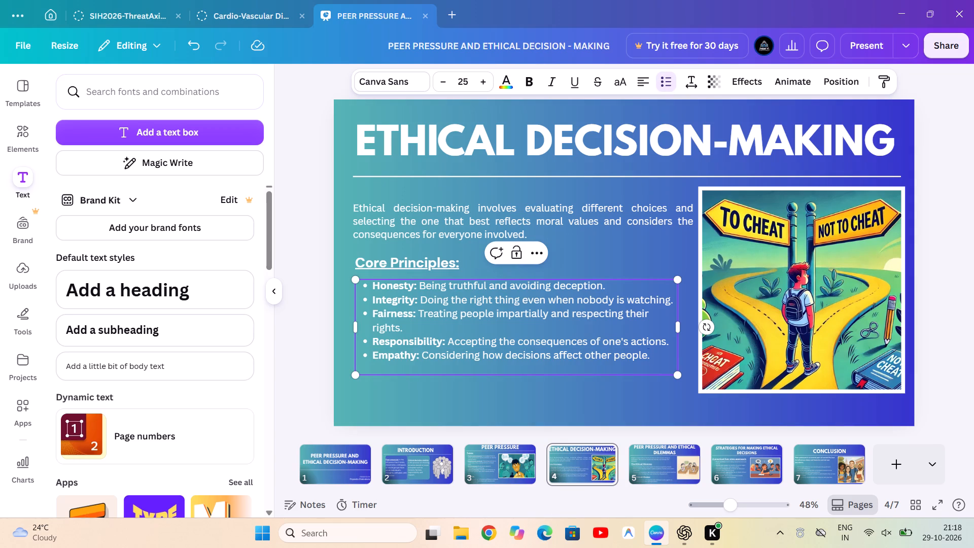
left_click_drag(650, 354, 390, 284)
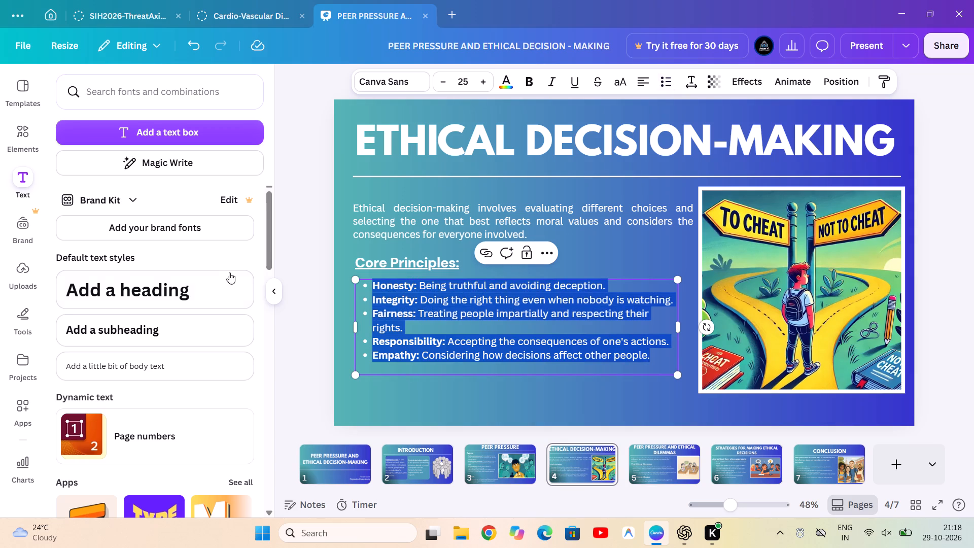
left_click(378, 86)
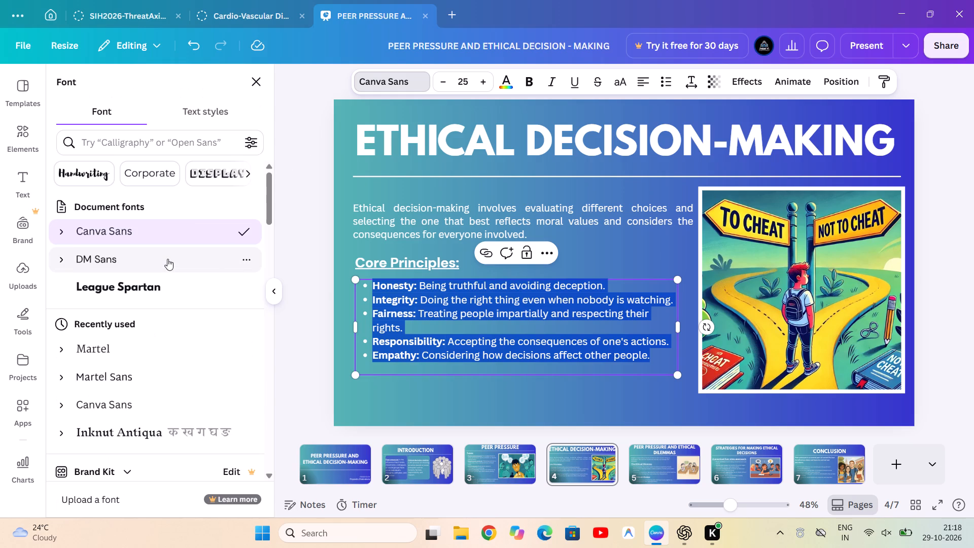
left_click(167, 259)
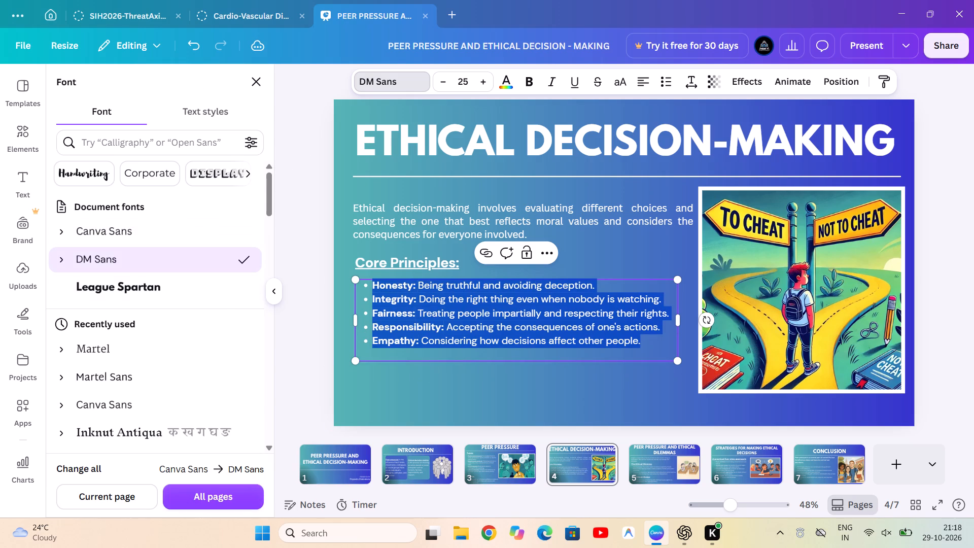
Widen the Core Principles bullet text box on slide 4 slightly and set its font size to 26.
left_click_drag(680, 326, 686, 325)
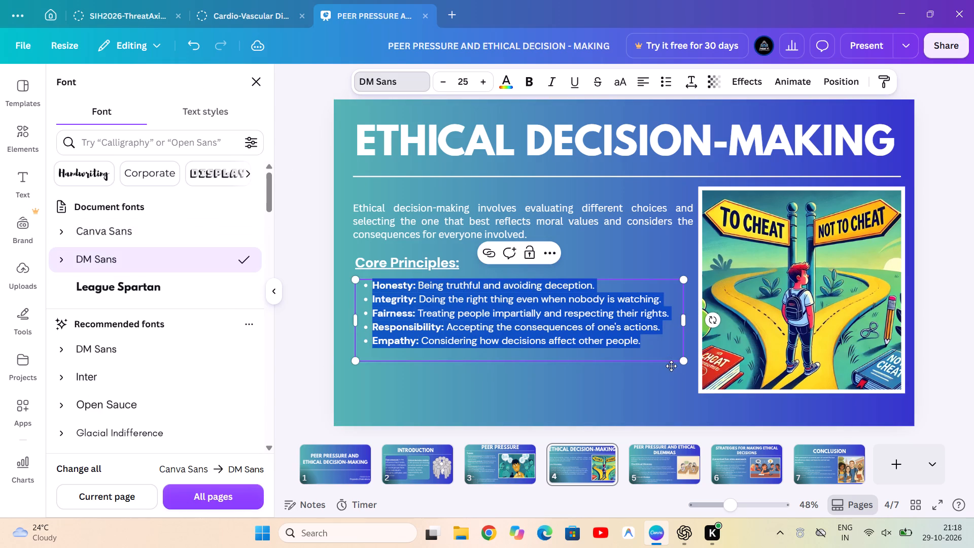
left_click(481, 82)
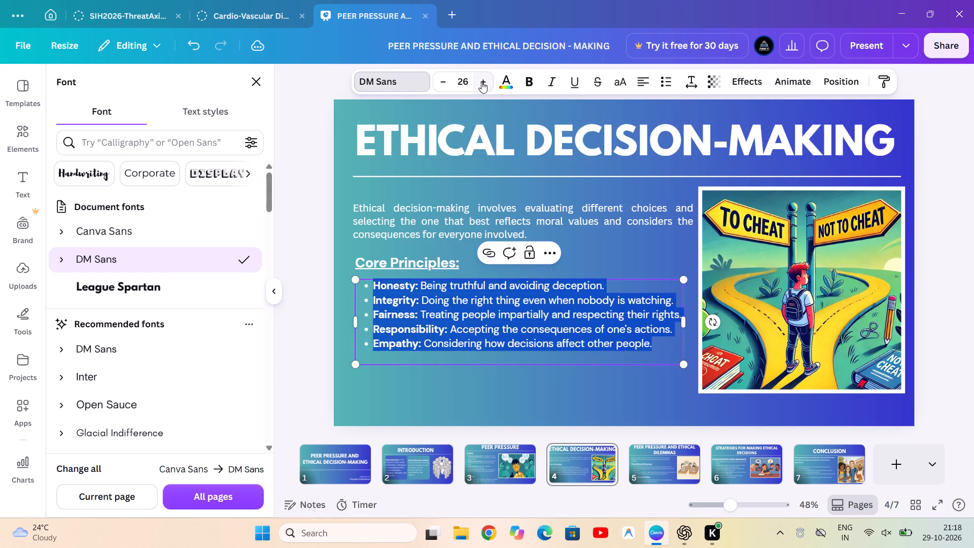
Change the introductory paragraph on slide 4 to DM Sans and narrow its text box slightly, clear of the image.
double_click(485, 218)
triple_click(485, 218)
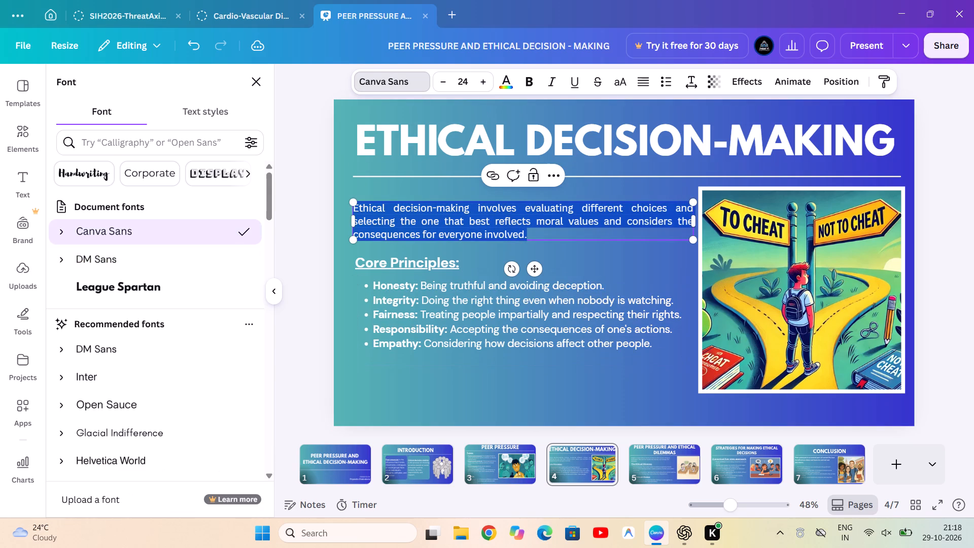
left_click(176, 249)
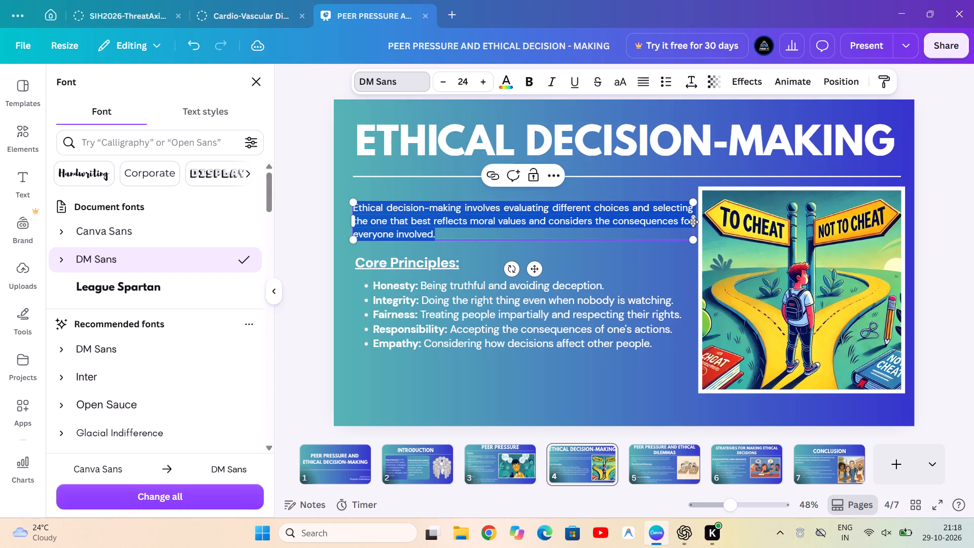
left_click_drag(698, 218, 688, 218)
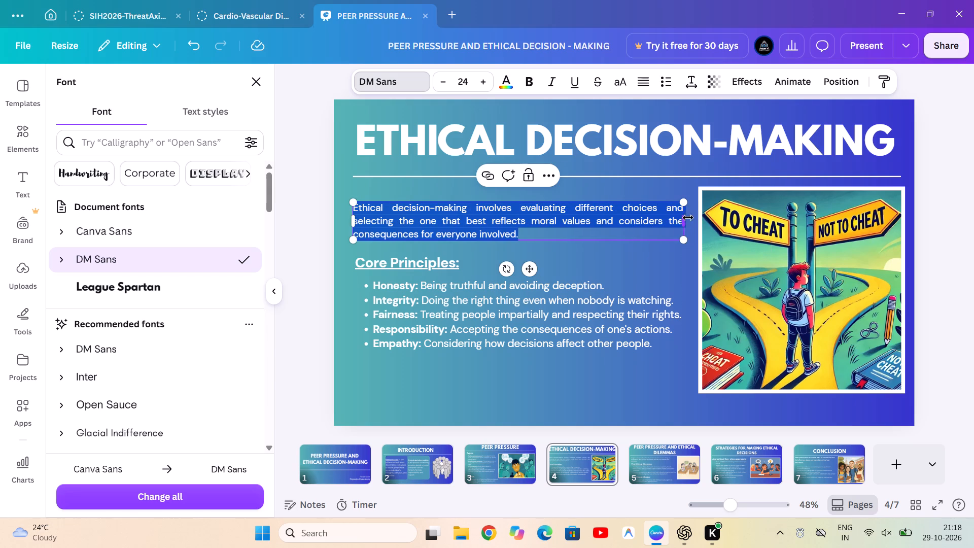
left_click(647, 394)
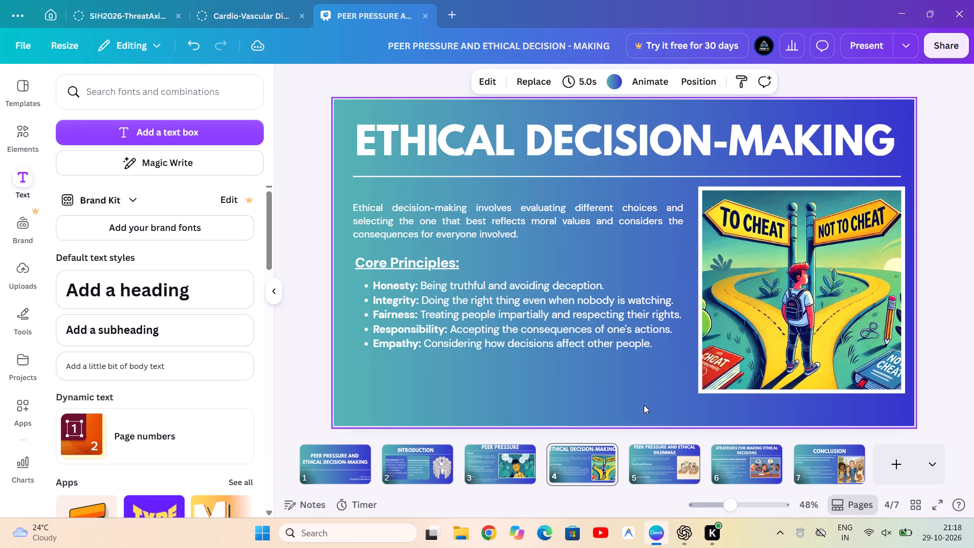
Check the font of the effects paragraph, the types bullet points and both subheadings on slide 3.
left_click(523, 465)
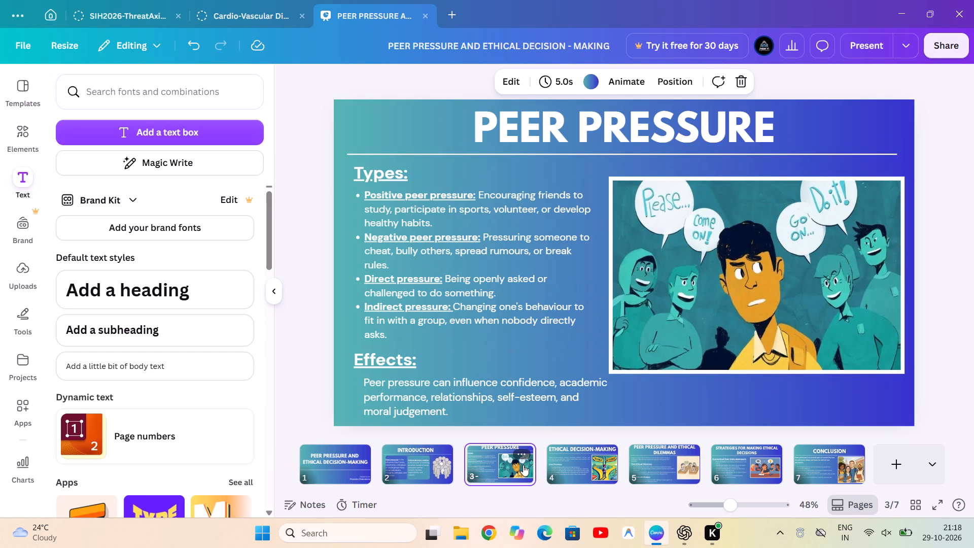
double_click(467, 406)
double_click(467, 406)
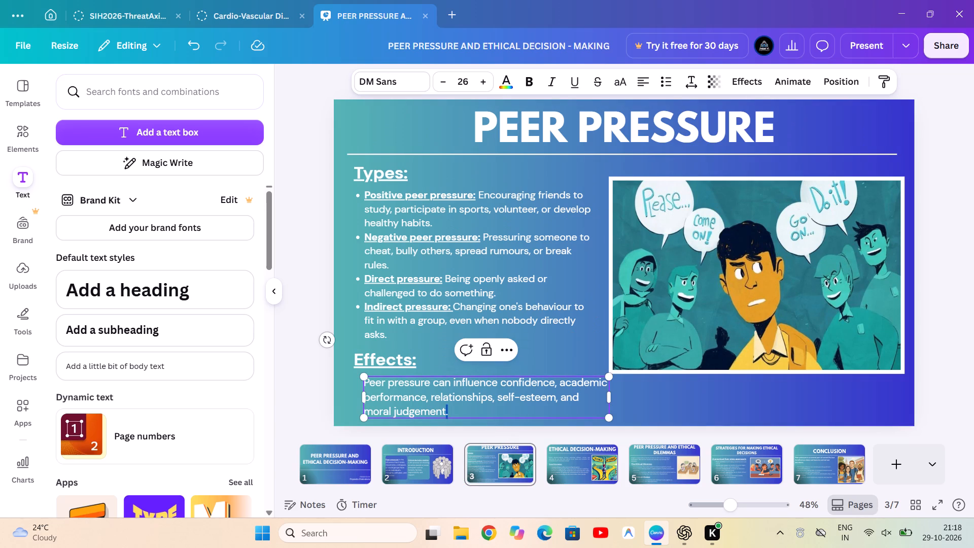
left_click(577, 339)
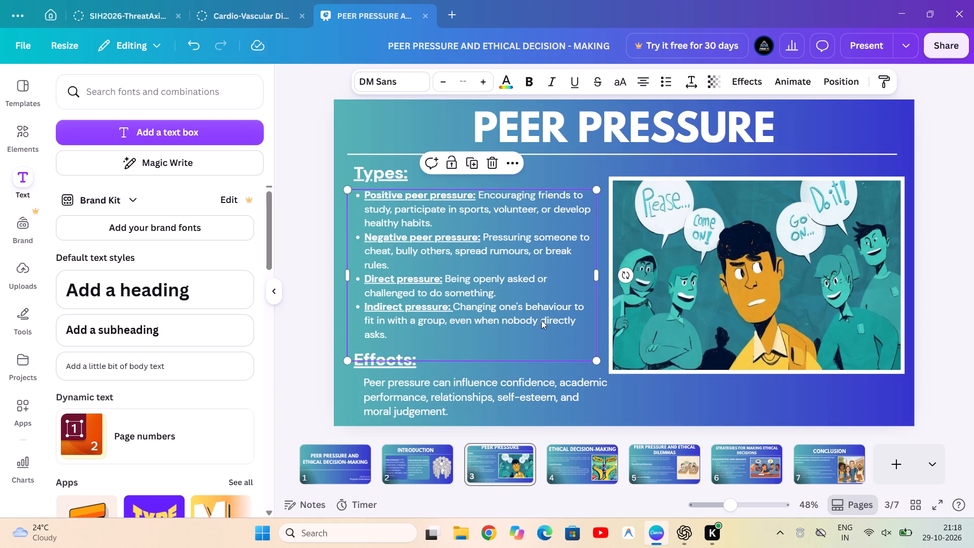
left_click(389, 177)
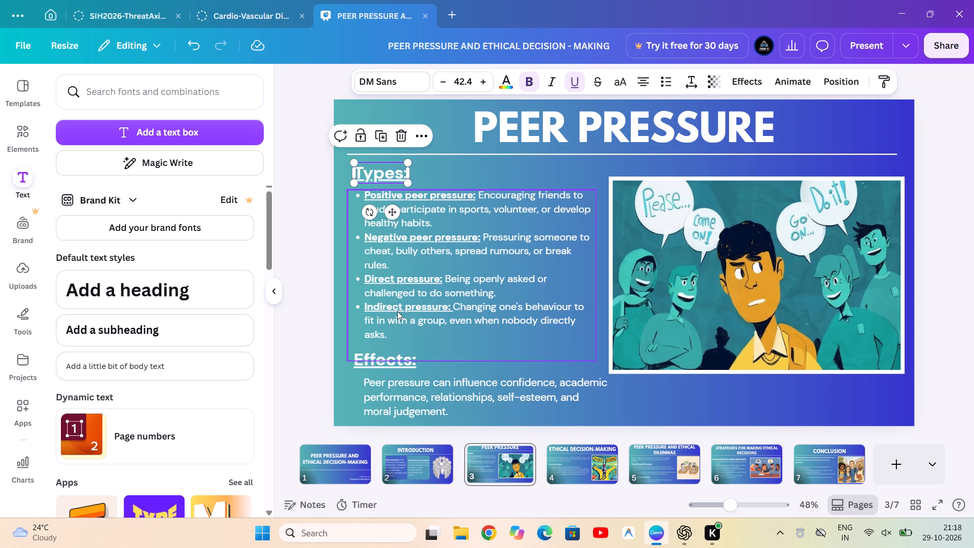
left_click(396, 363)
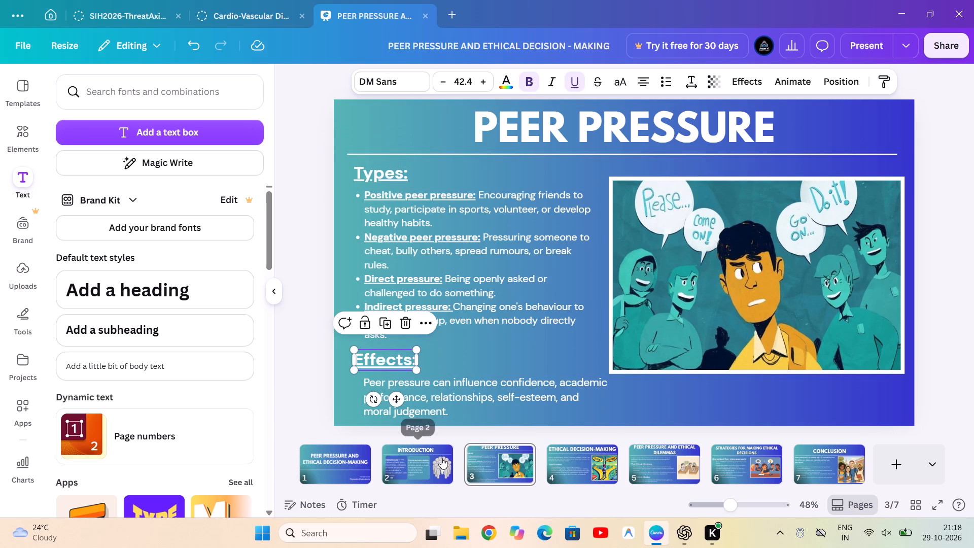
Check the font of the right-hand definition on slide 2, the presenter text on slide 1, and the conclusion statement and bullet points on slide 7.
left_click(441, 458)
double_click(579, 323)
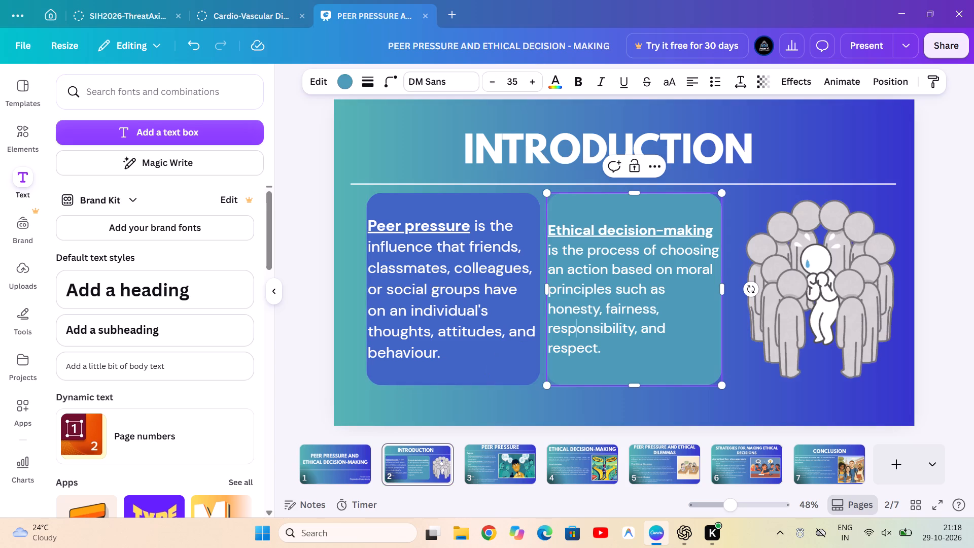
left_click(762, 398)
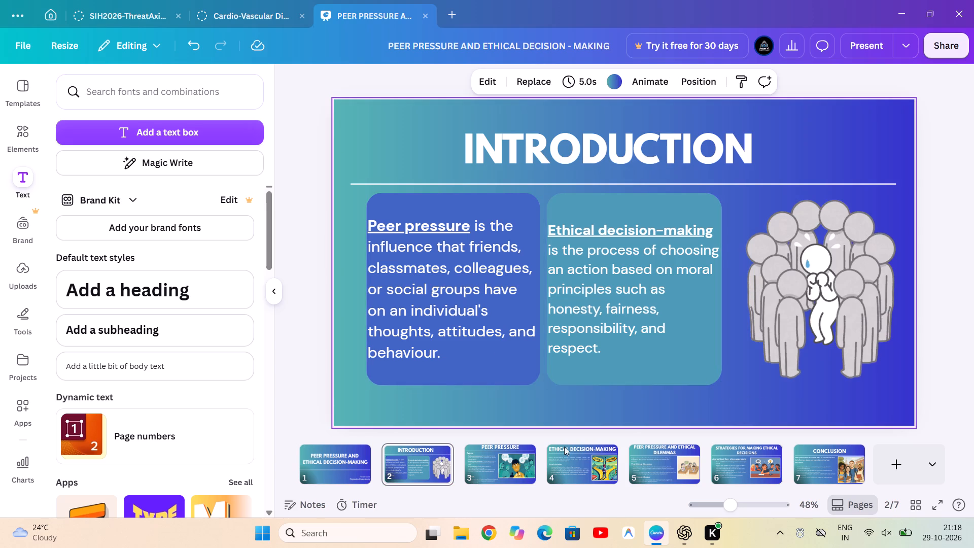
left_click(323, 463)
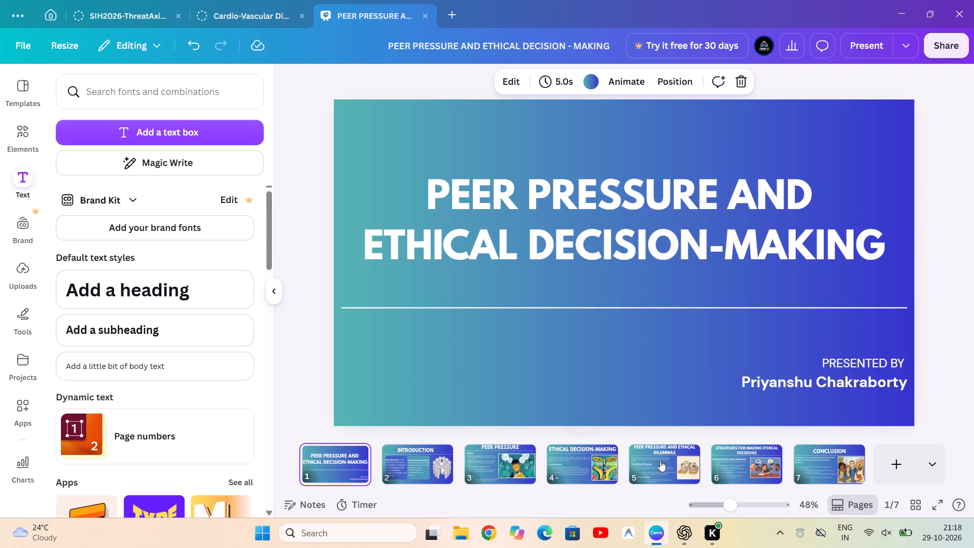
double_click(781, 380)
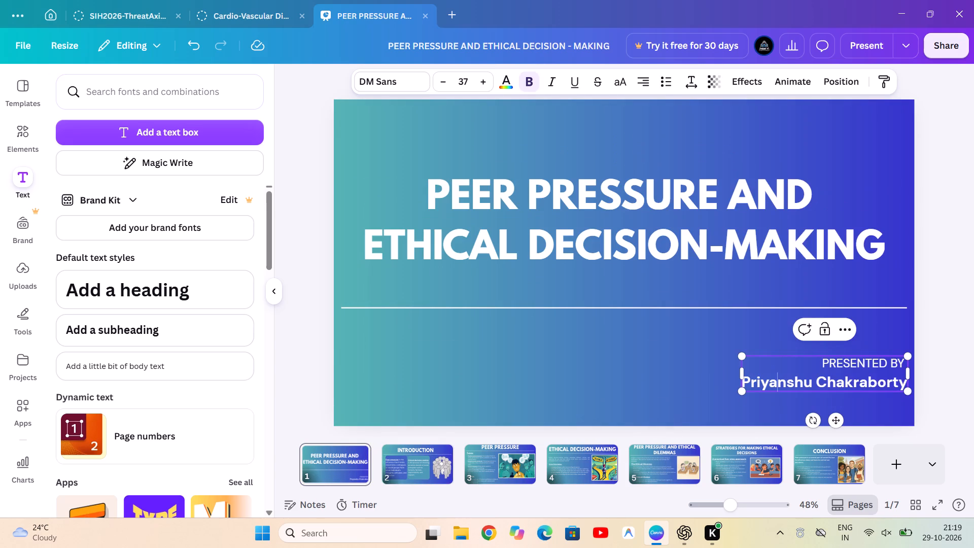
left_click(809, 458)
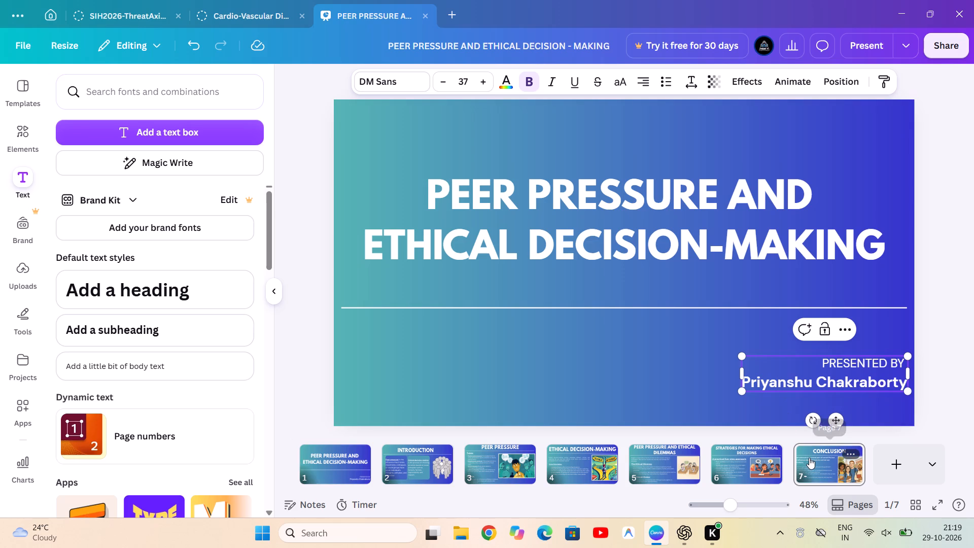
left_click(479, 354)
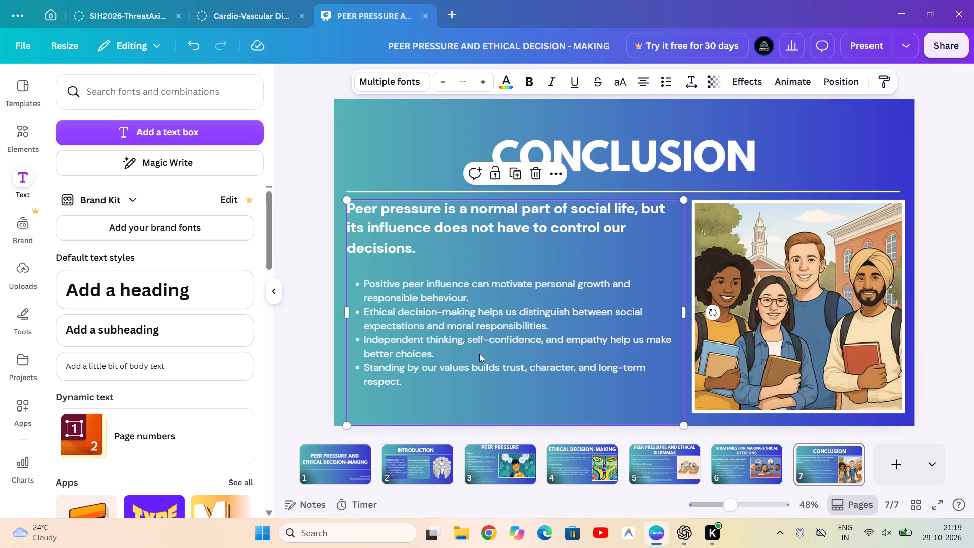
double_click(447, 230)
left_click(483, 270)
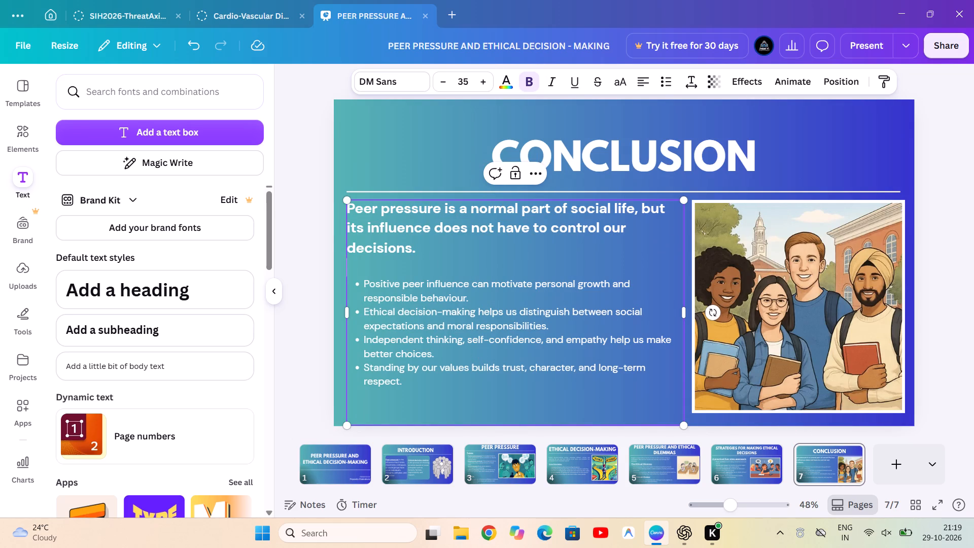
double_click(479, 289)
left_click(477, 357)
left_click(390, 161)
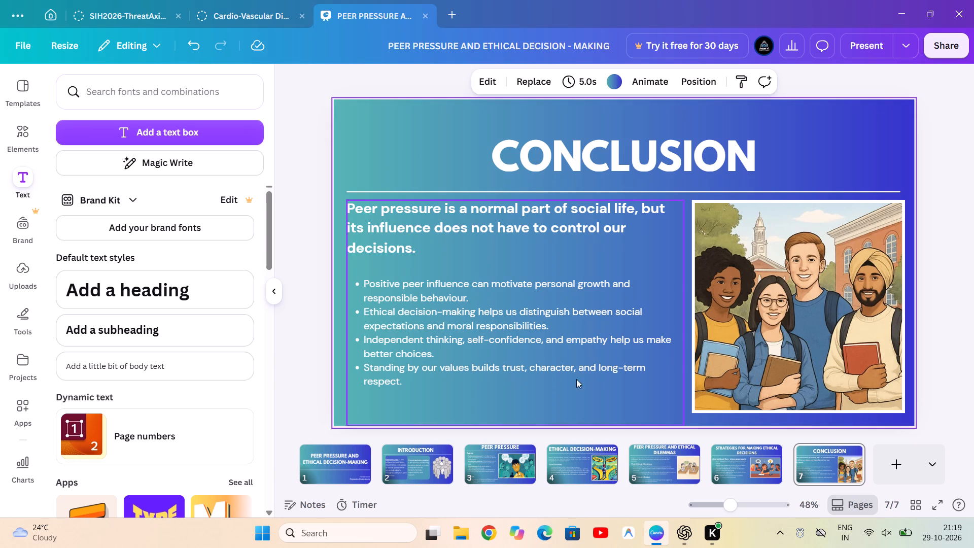